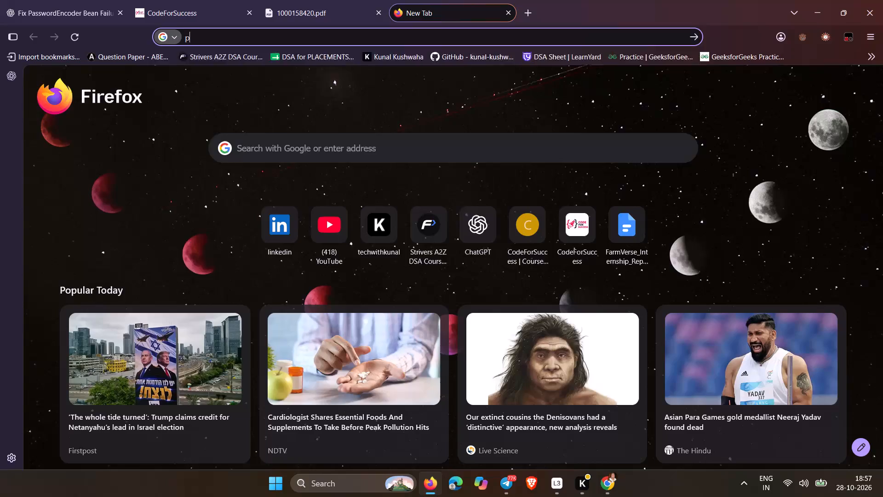
# Search Google for "pdf to jpg".
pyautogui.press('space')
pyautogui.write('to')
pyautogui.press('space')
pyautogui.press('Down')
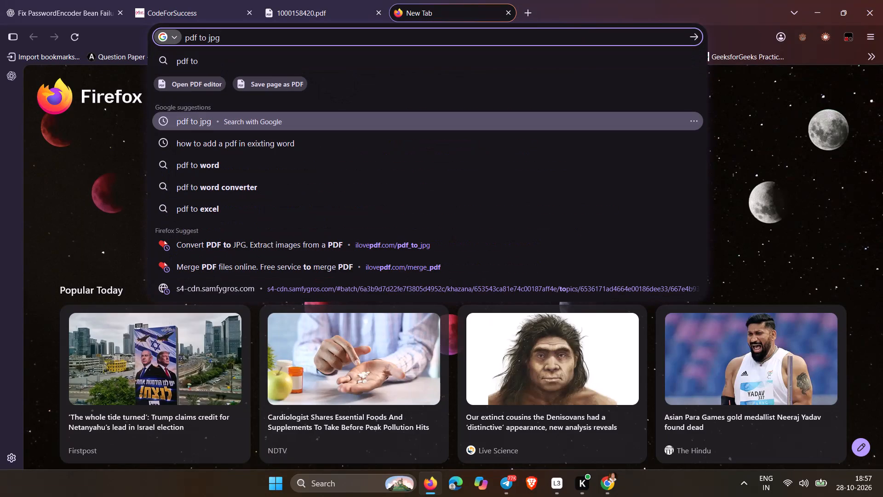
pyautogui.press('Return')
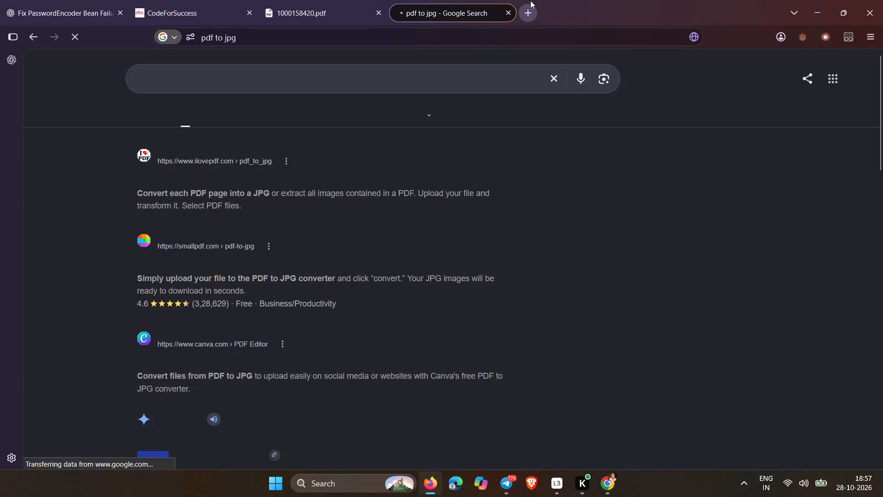
# Open the Google Docs home page in a new browser tab.
pyautogui.click(533, 1)
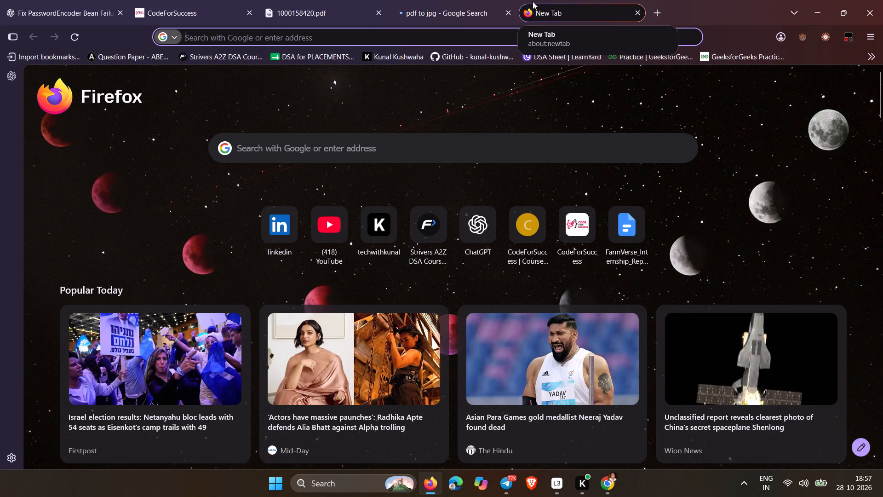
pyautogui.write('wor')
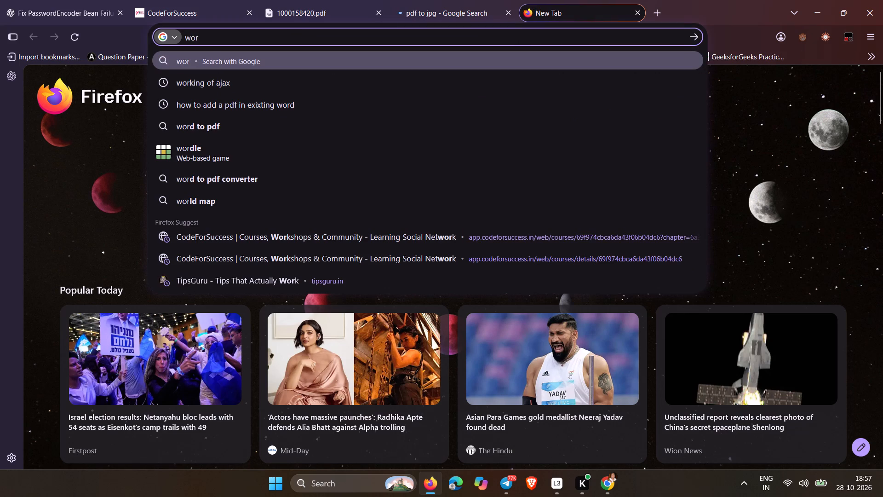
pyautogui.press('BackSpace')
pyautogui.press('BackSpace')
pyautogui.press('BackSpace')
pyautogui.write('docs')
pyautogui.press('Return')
# Return to the "pdf to jpg" search results and open iLovePDF's PDF to JPG converter.
pyautogui.click(430, 0)
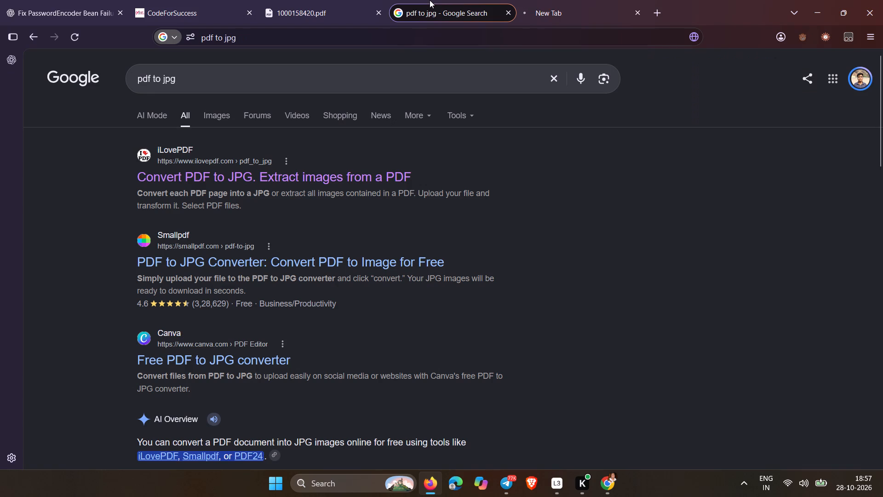
pyautogui.click(286, 169)
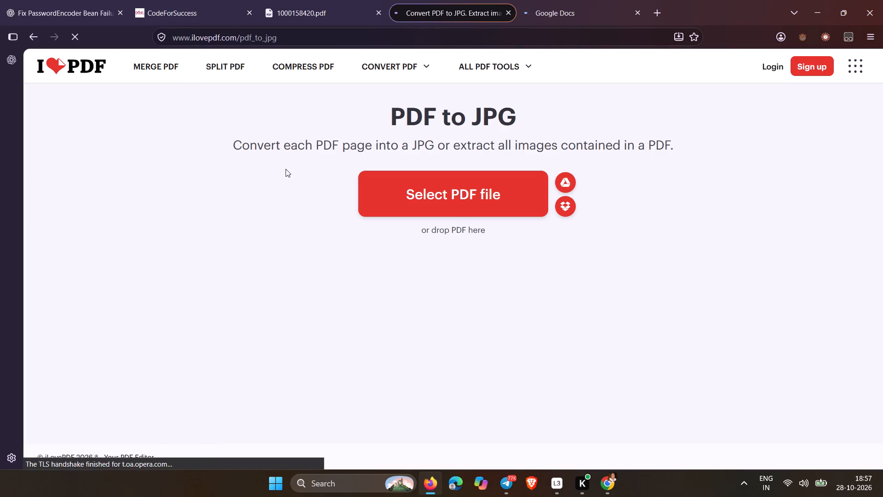
pyautogui.click(374, 202)
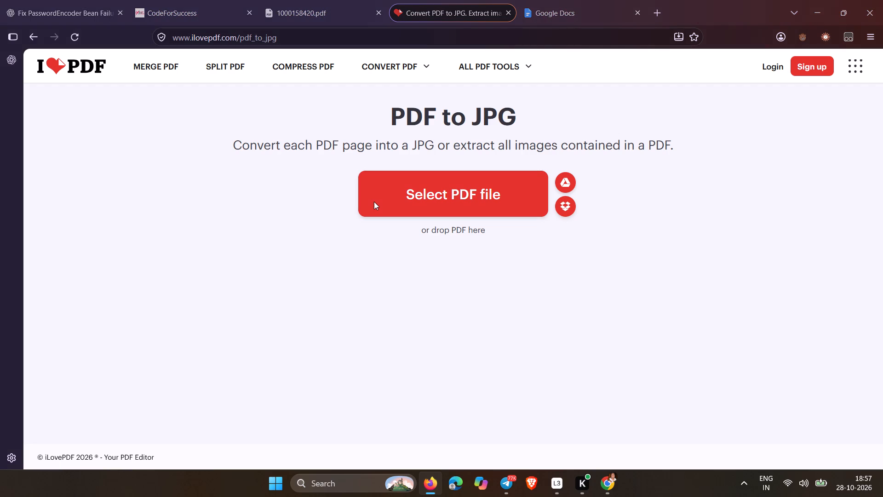
pyautogui.click(374, 202)
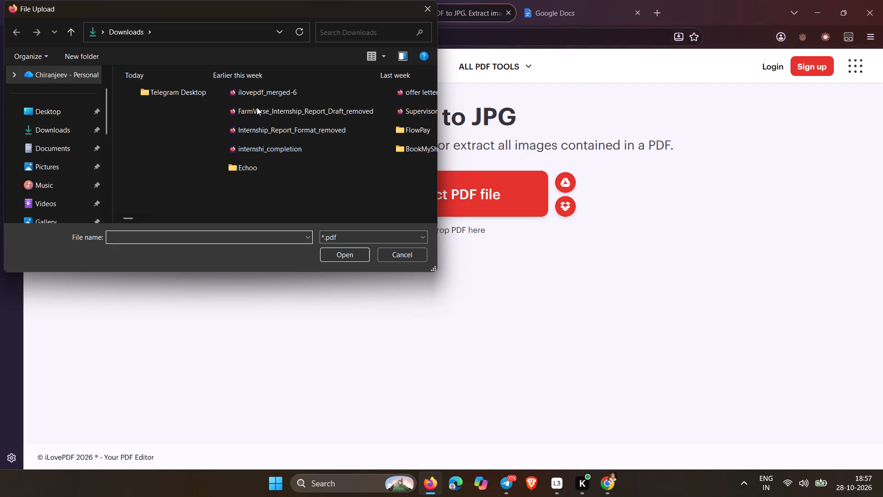
pyautogui.click(77, 133)
pyautogui.hscroll(-1, 247, 120)
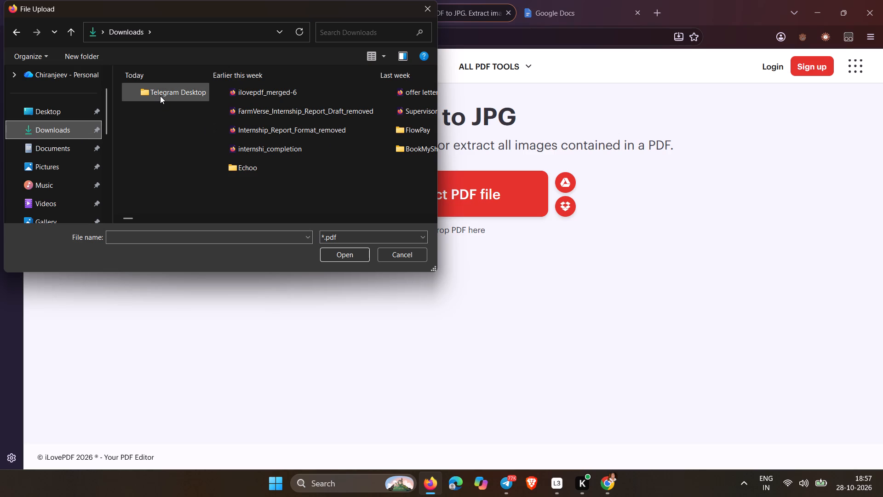
pyautogui.doubleClick(160, 96)
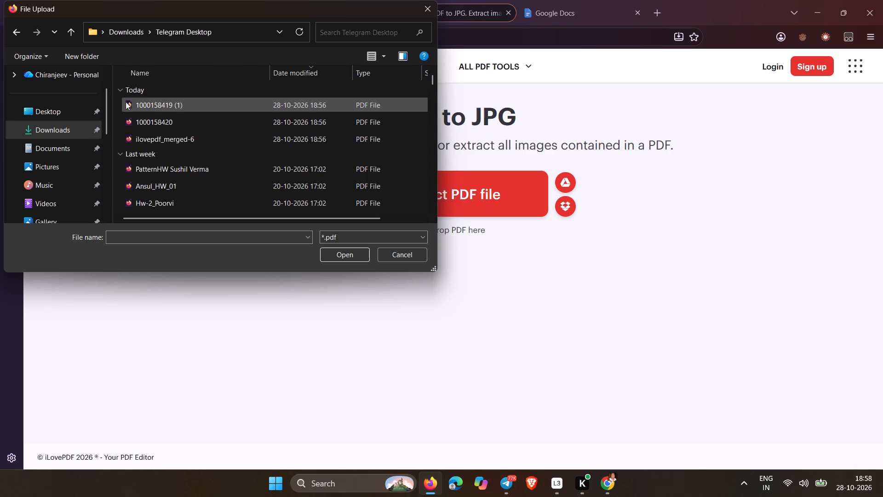
pyautogui.click(126, 102)
pyautogui.press('Return')
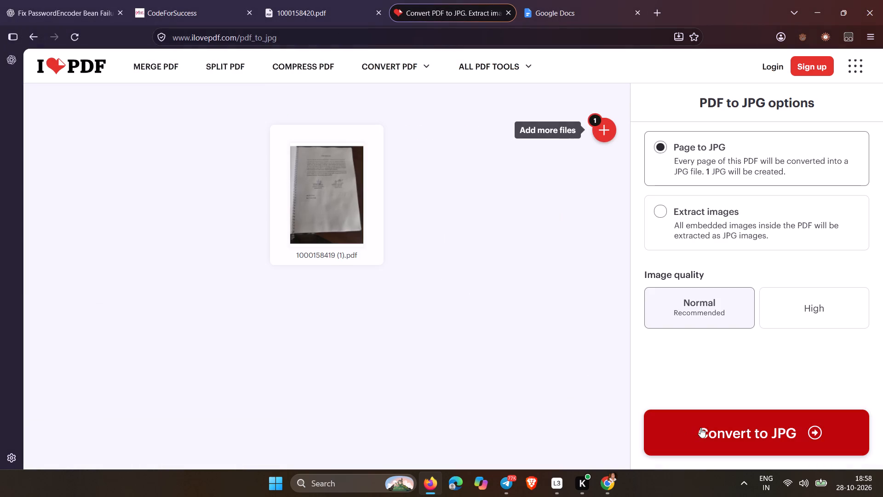
# Convert the loaded PDF with Page to JPG at Normal image quality and download the JPG images.
pyautogui.click(702, 425)
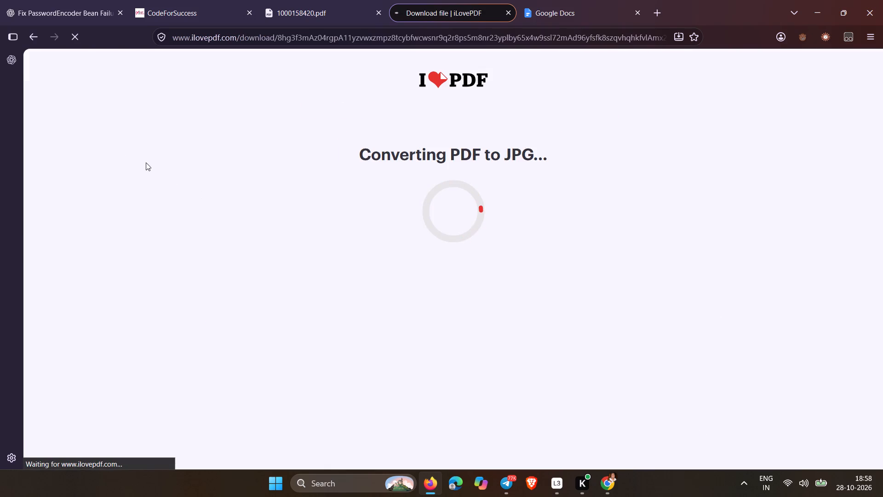
pyautogui.click(390, 164)
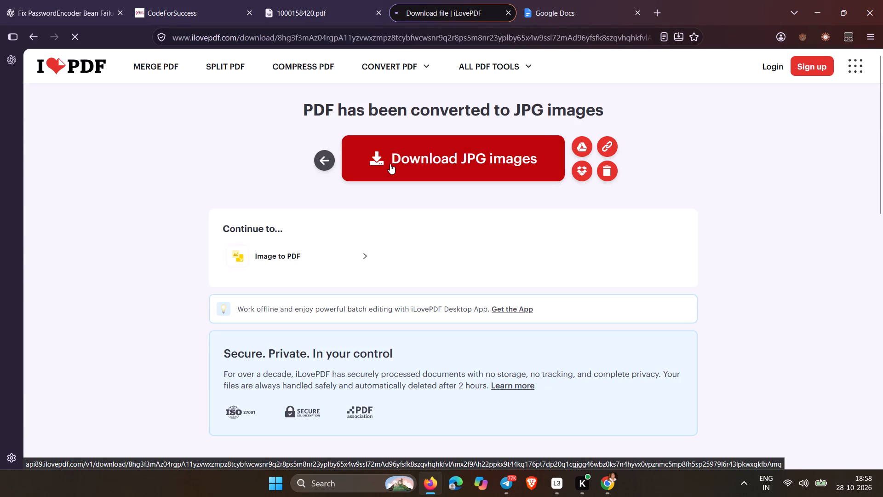
pyautogui.click(329, 160)
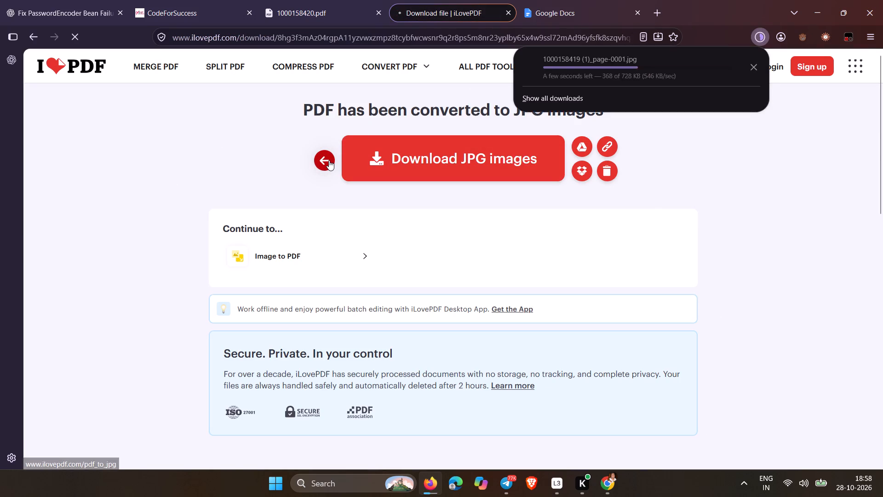
pyautogui.click(430, 209)
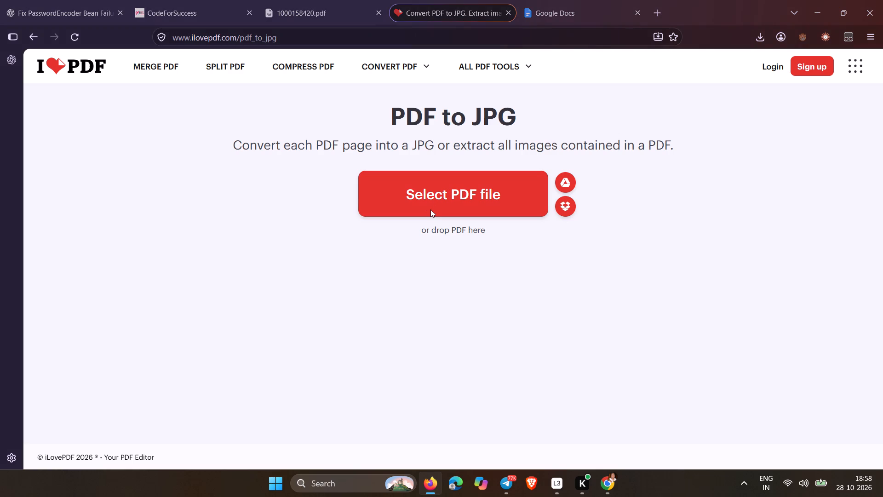
pyautogui.moveTo(154, 113); pyautogui.dragTo(153, 119)
pyautogui.click(153, 119)
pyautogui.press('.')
pyautogui.press('Return')
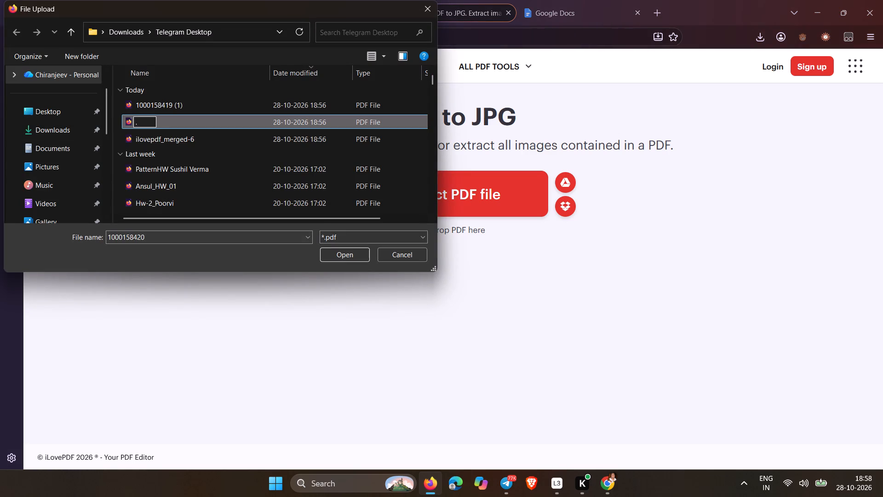
# Load the PDF named "." into the converter and convert it with Page to JPG at Normal image quality.
pyautogui.click(161, 104)
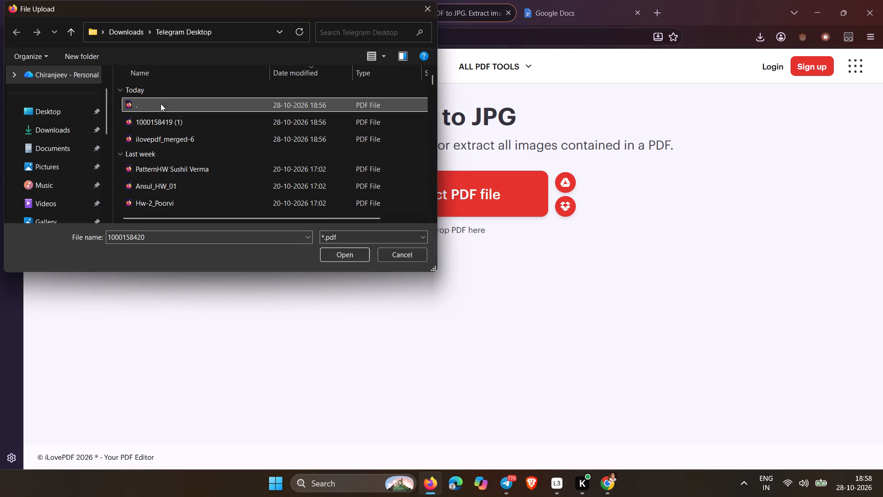
pyautogui.click(336, 252)
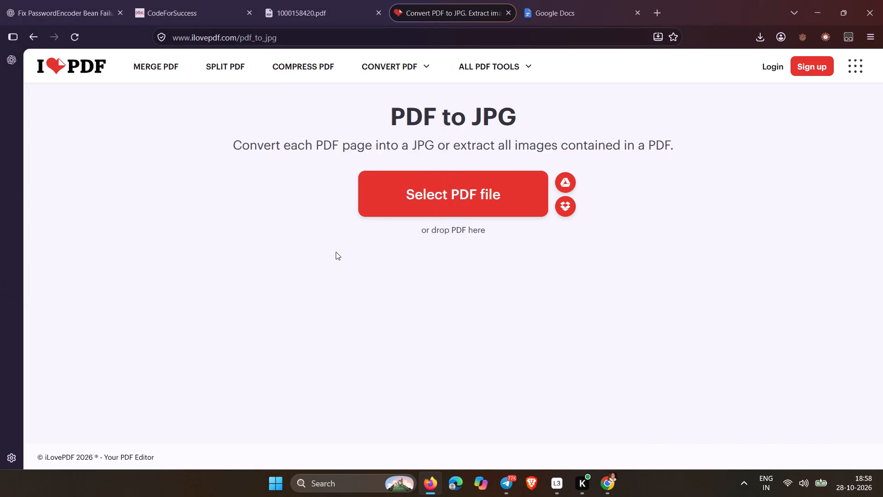
pyautogui.click(739, 445)
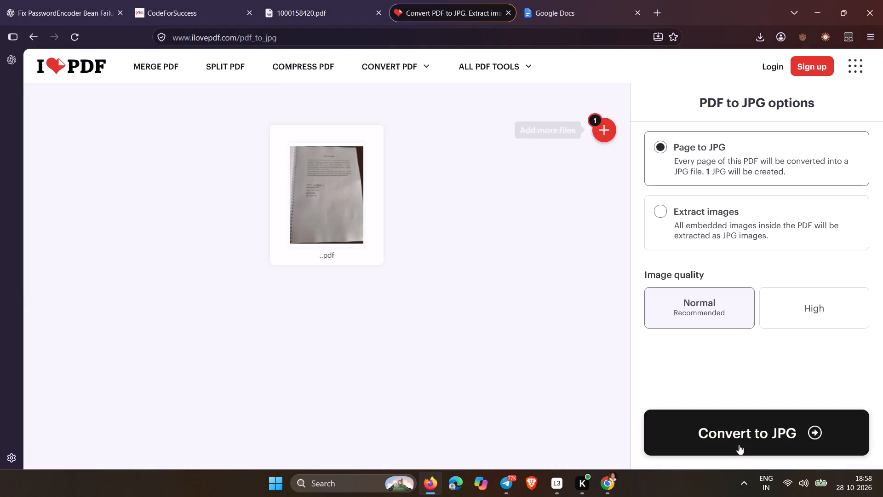
# Switch to the Google Docs tab and create a blank document.
pyautogui.click(567, 0)
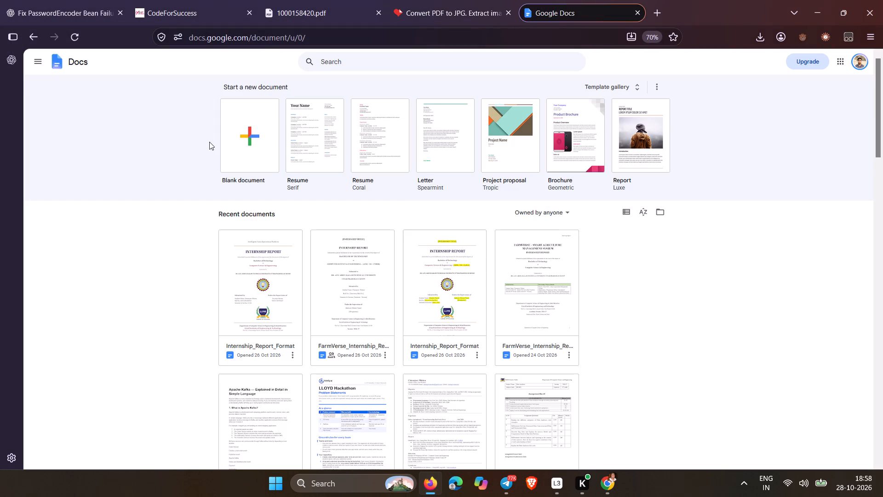
pyautogui.click(228, 143)
pyautogui.click(249, 251)
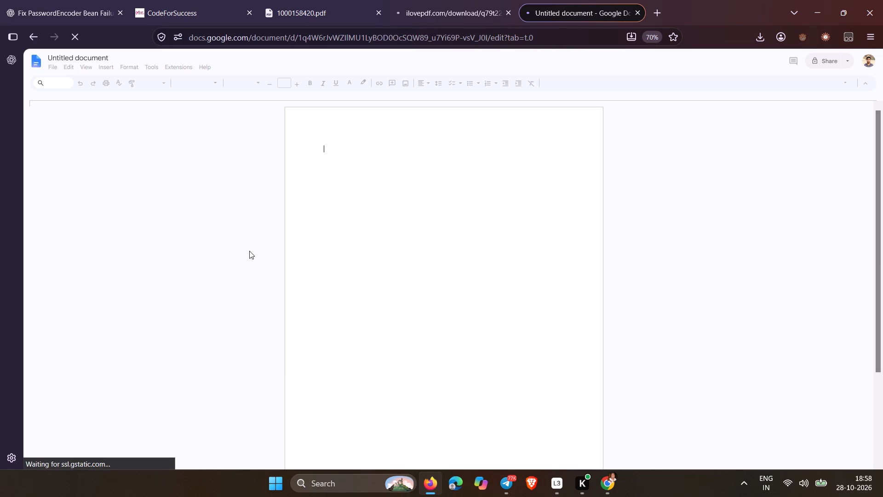
# Open an additional empty browser tab and return to the untitled document.
pyautogui.click(661, 1)
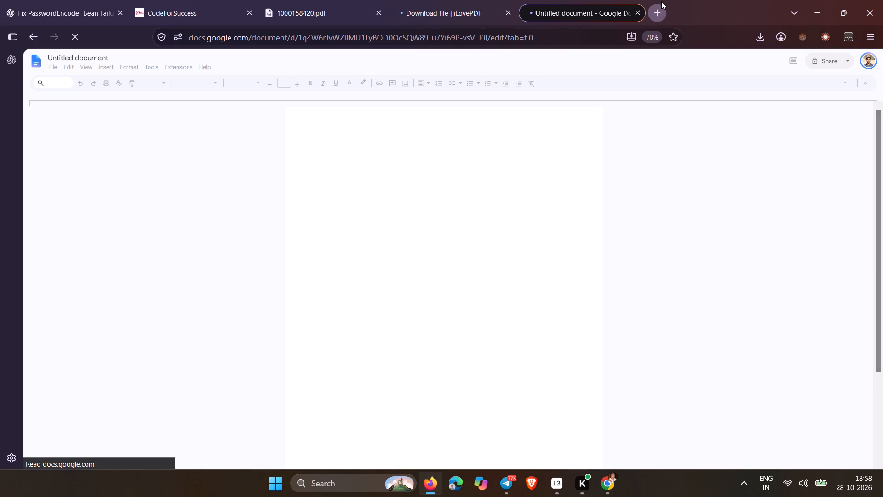
pyautogui.click(523, 4)
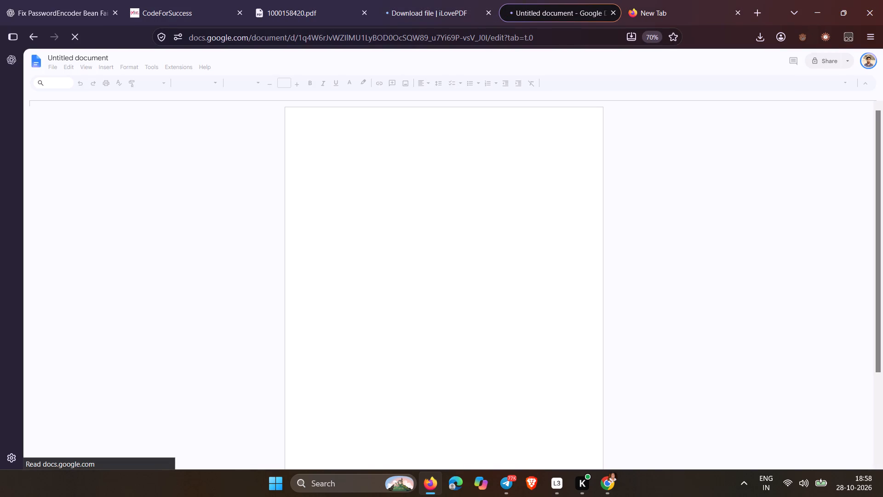
# Switch to the empty new tab and search the web for a PDF to Word converter.
pyautogui.click(651, 0)
pyautogui.write('pdf')
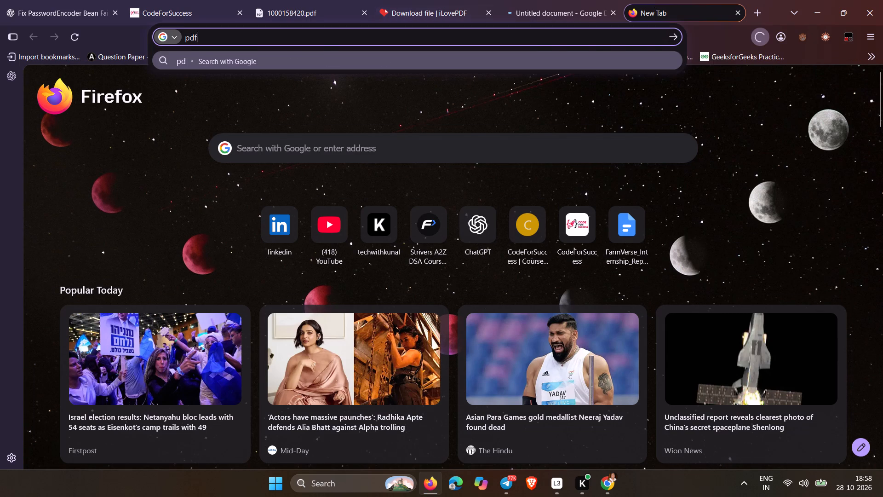
pyautogui.press('space')
pyautogui.write('to')
pyautogui.press('space')
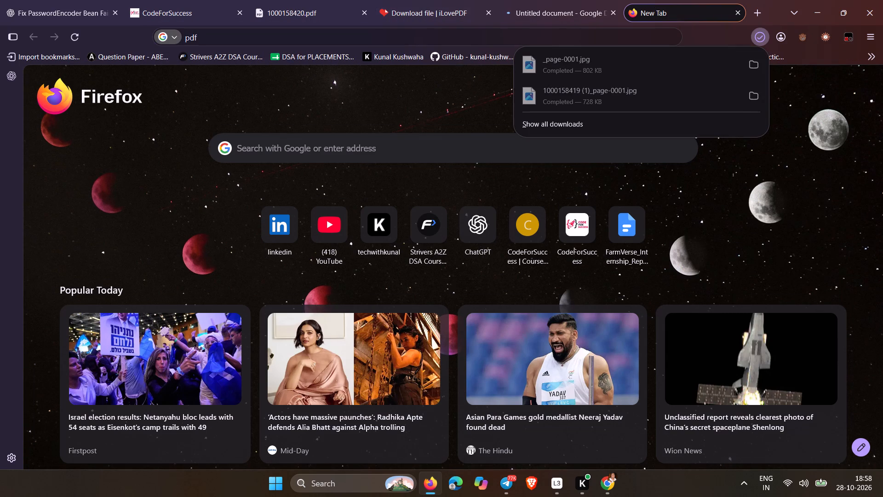
pyautogui.click(496, 40)
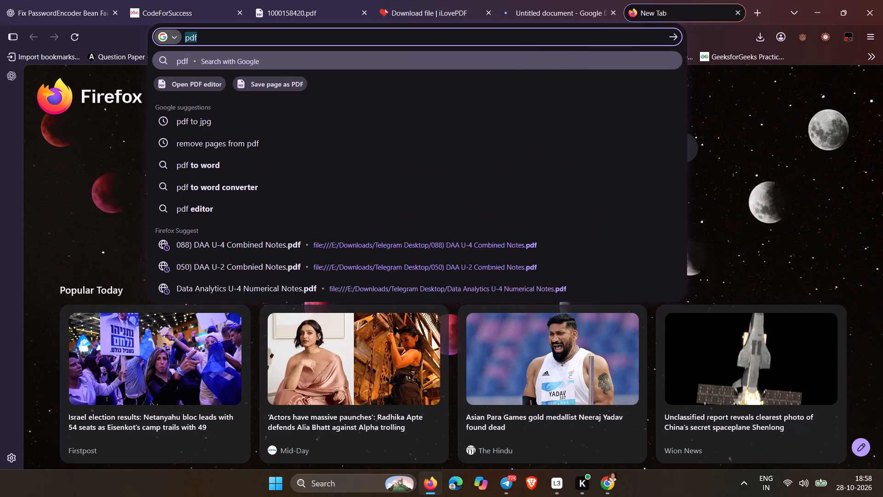
pyautogui.press('space')
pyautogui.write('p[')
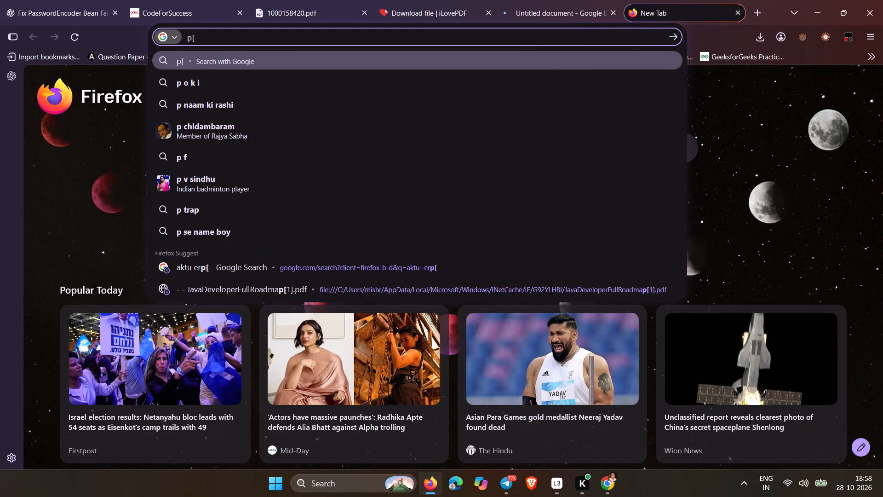
# Search the web for "pdf to docx" and open iLovePDF's PDF to Word converter from the results.
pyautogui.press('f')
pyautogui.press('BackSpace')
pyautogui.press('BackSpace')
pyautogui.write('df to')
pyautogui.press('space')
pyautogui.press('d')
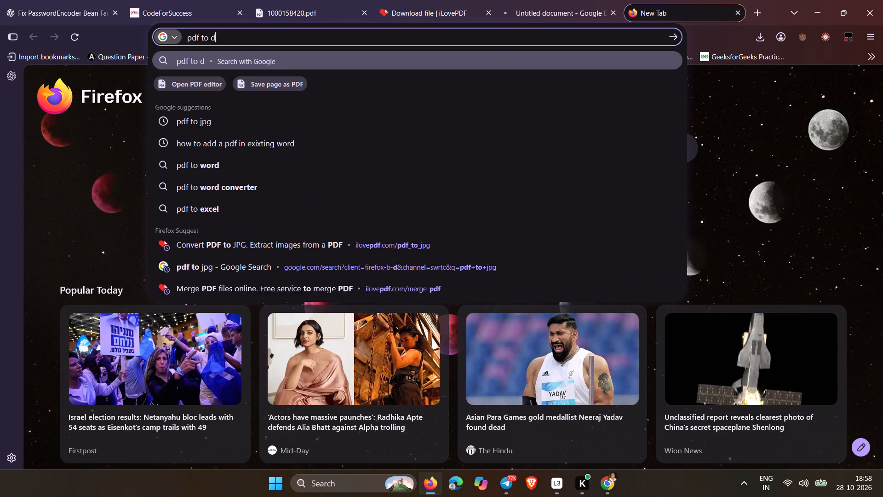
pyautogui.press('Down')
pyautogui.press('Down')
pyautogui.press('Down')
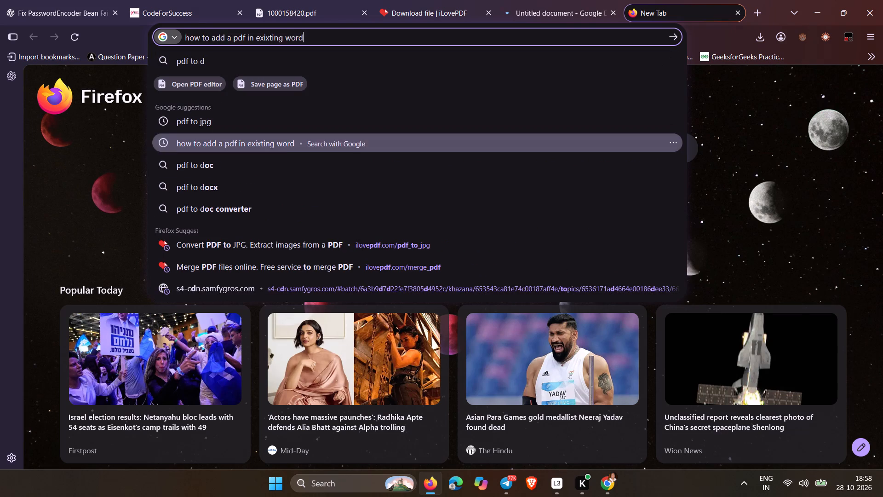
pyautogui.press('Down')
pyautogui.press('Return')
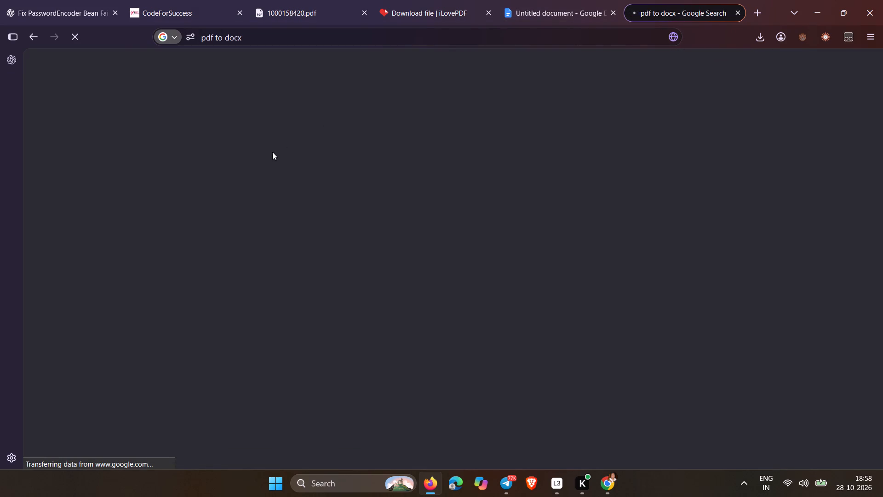
pyautogui.click(254, 167)
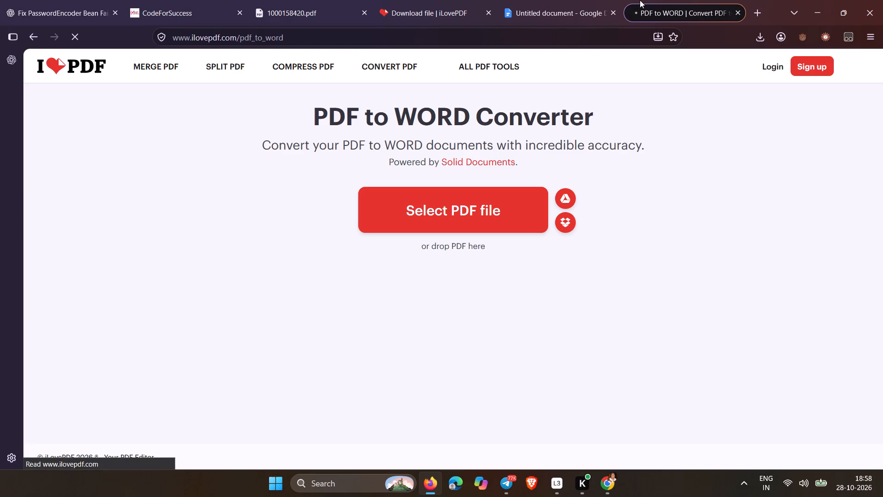
# Load ilovepdf_merged-6.pdf from the Telegram Desktop folder into the converter and convert it to Word without OCR.
pyautogui.doubleClick(640, 0)
pyautogui.click(445, 189)
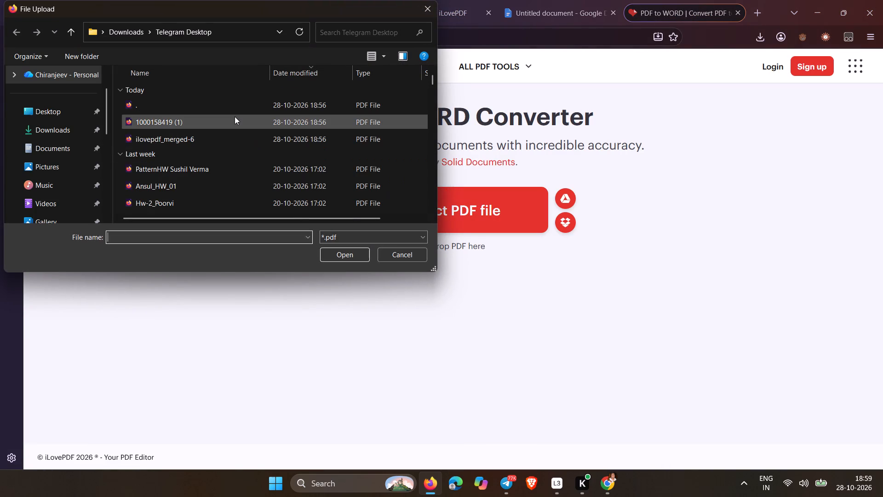
pyautogui.click(230, 132)
pyautogui.press('Return')
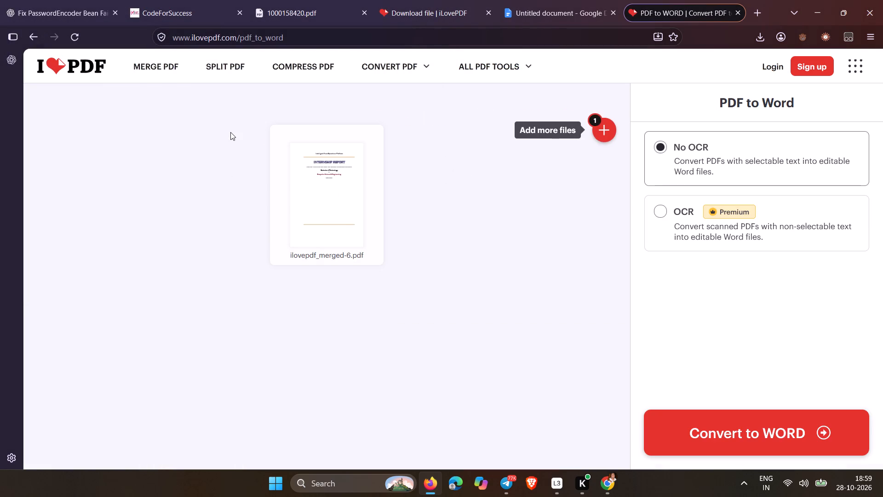
pyautogui.click(751, 433)
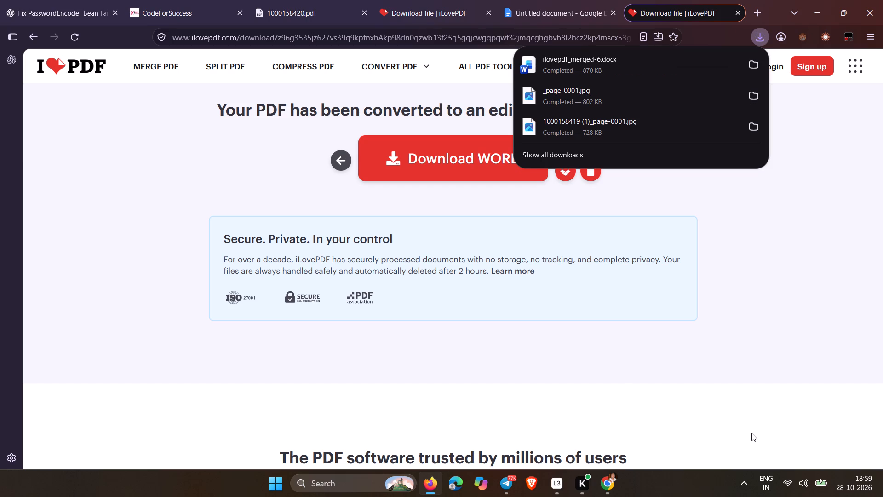
# In the untitled Google Docs document, open a file by uploading the converted Word file ilovepdf_merged-6 from the Downloads folder.
pyautogui.click(600, 0)
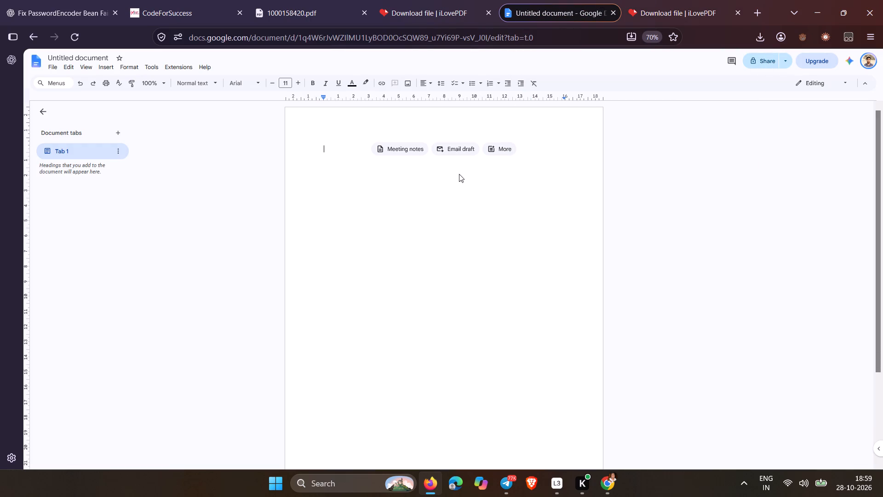
pyautogui.click(52, 70)
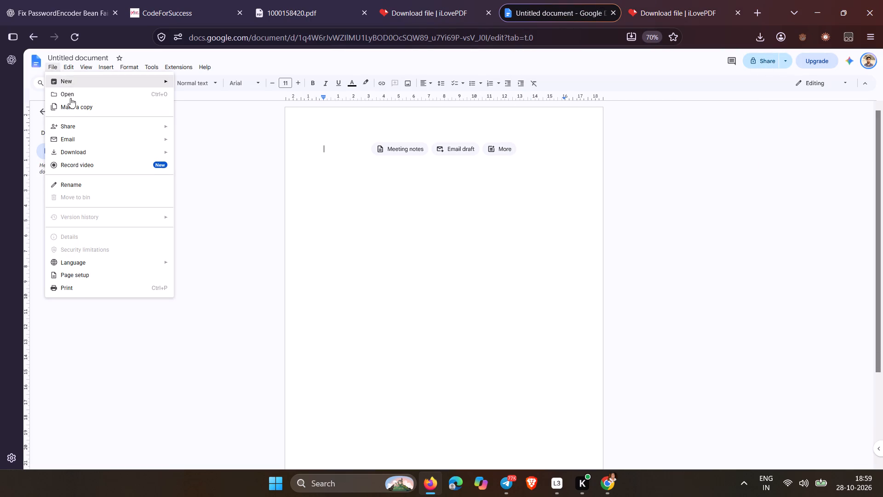
pyautogui.click(73, 94)
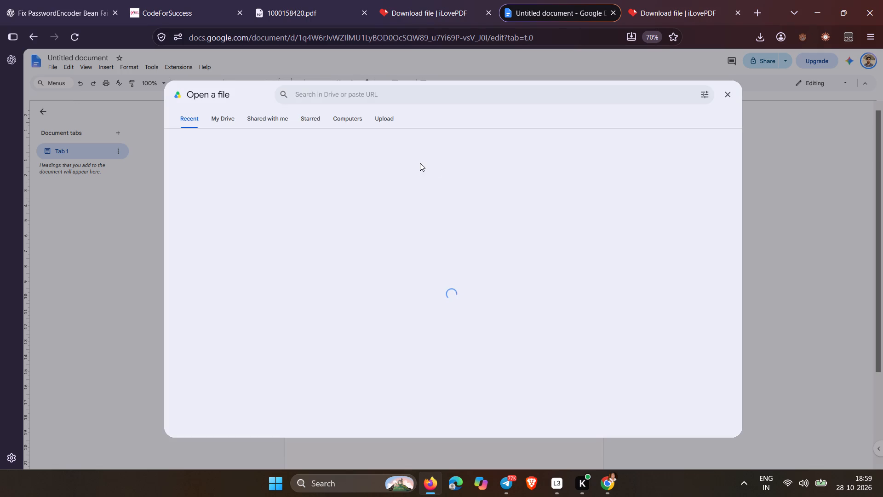
pyautogui.click(384, 116)
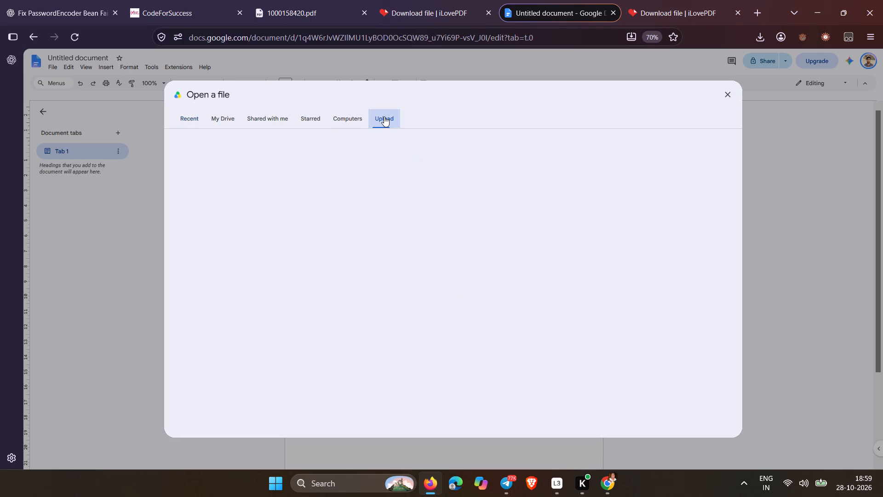
pyautogui.click(458, 292)
pyautogui.doubleClick(458, 292)
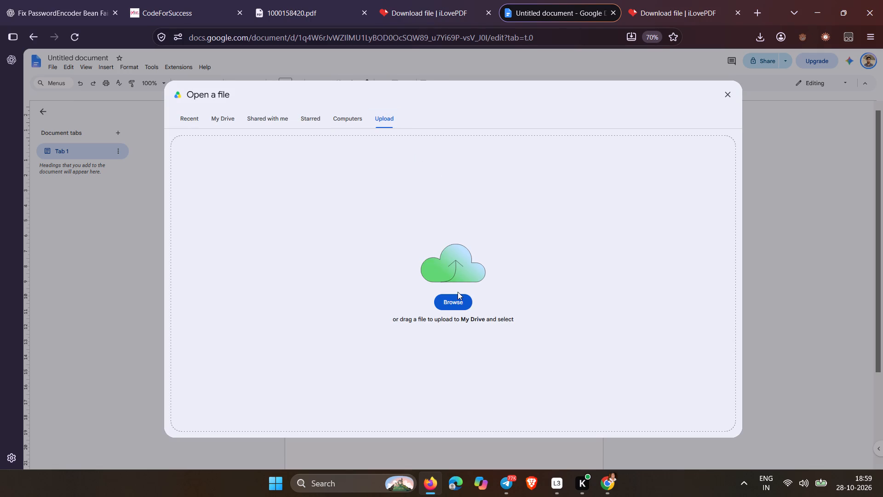
pyautogui.click(458, 293)
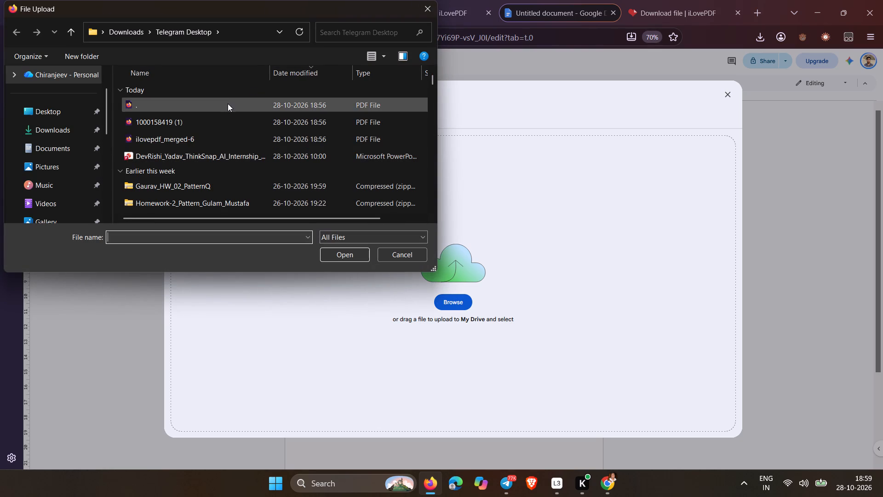
pyautogui.click(229, 133)
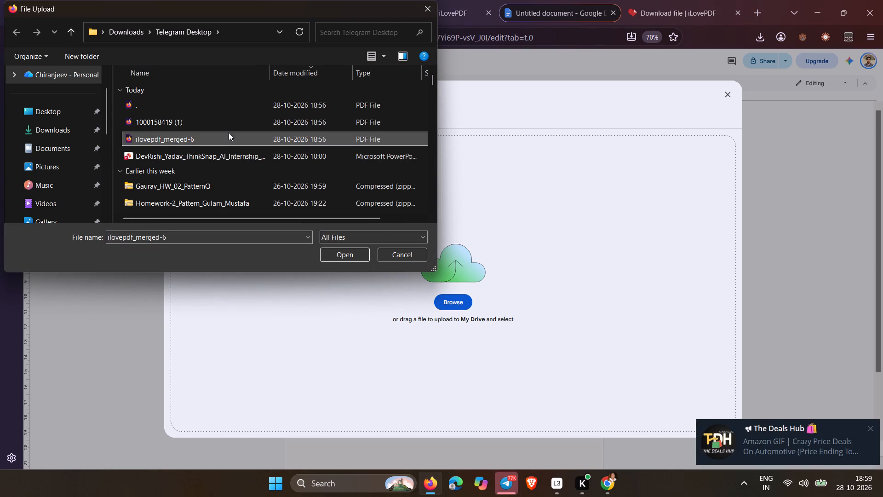
pyautogui.click(84, 121)
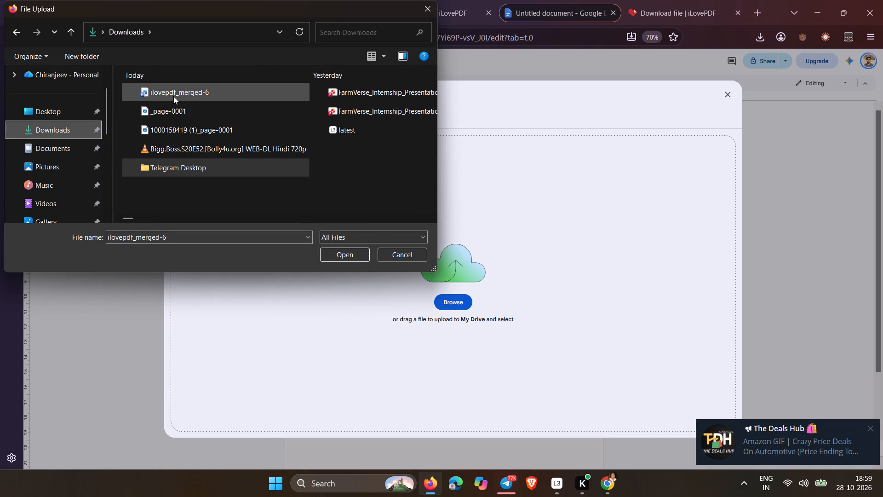
pyautogui.click(173, 96)
pyautogui.press('Return')
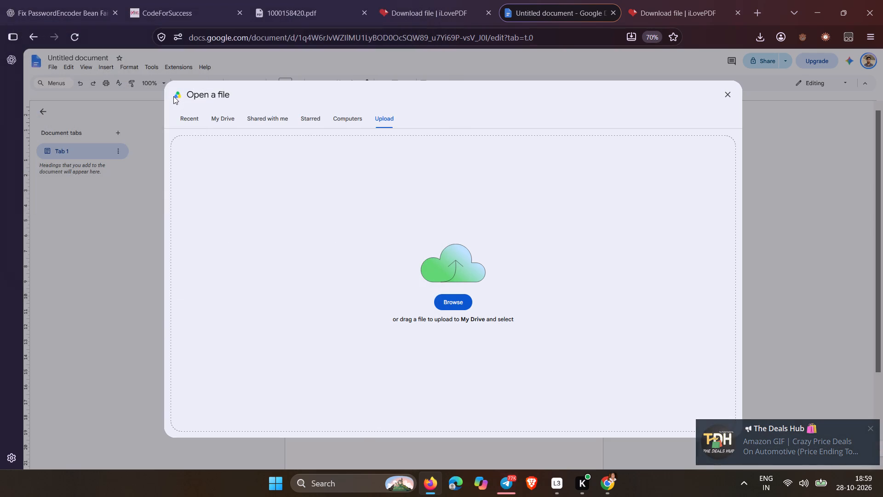
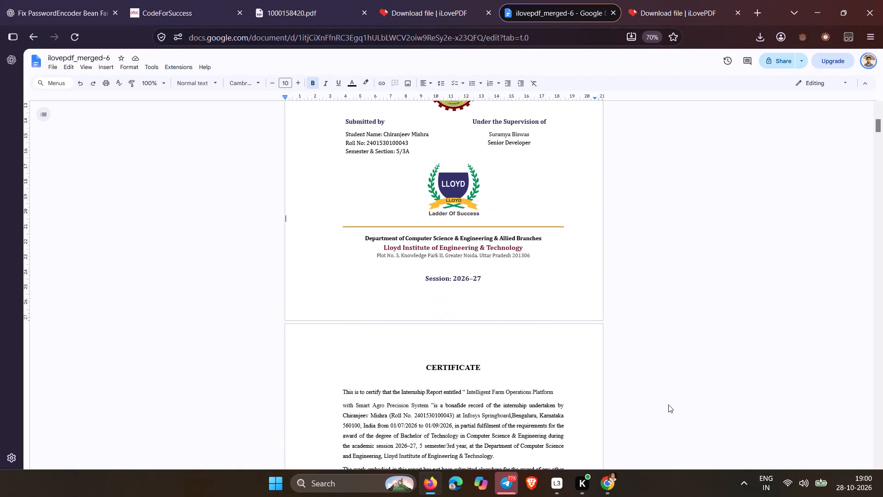
# Look through the opening pages of the ilovepdf_merged-6 report from the certificate to the acknowledgement, checking the Declaration page.
pyautogui.scroll(-4, 668, 405)
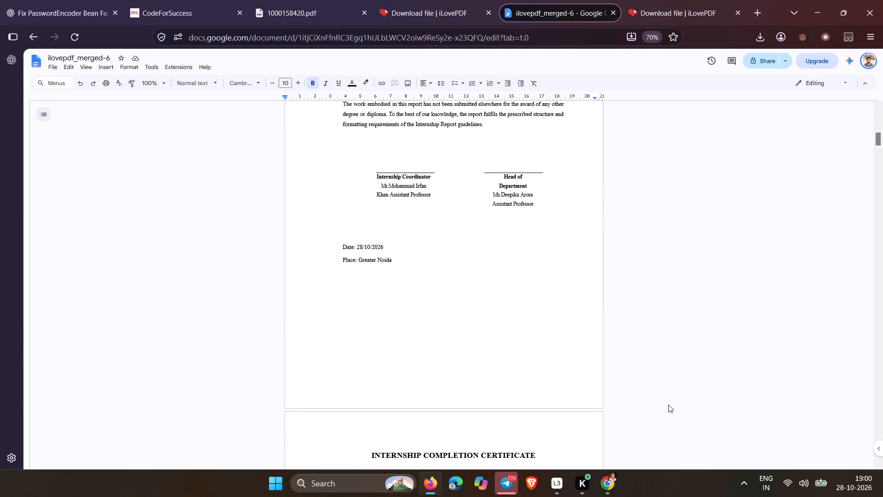
pyautogui.scroll(-3, 668, 405)
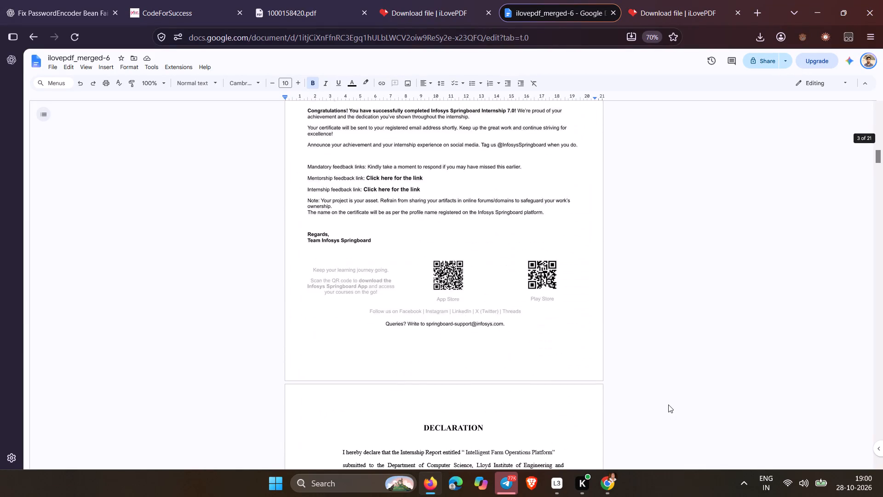
pyautogui.scroll(-4, 668, 405)
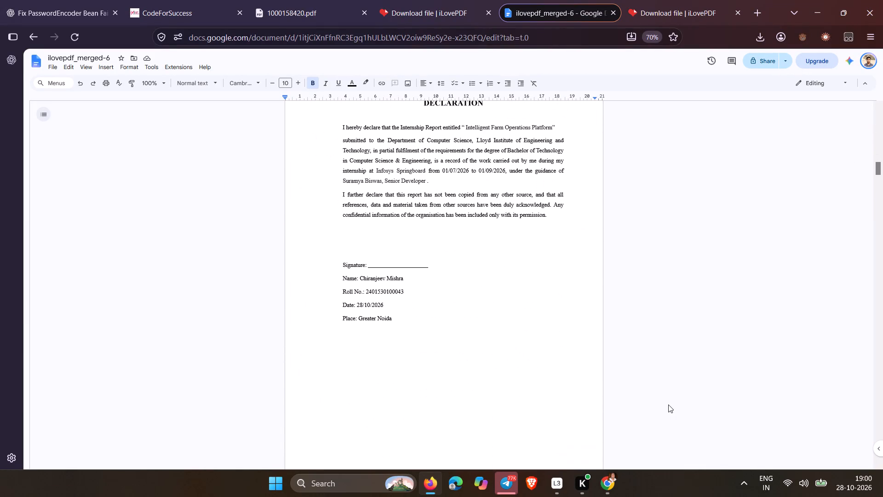
pyautogui.scroll(-2, 668, 405)
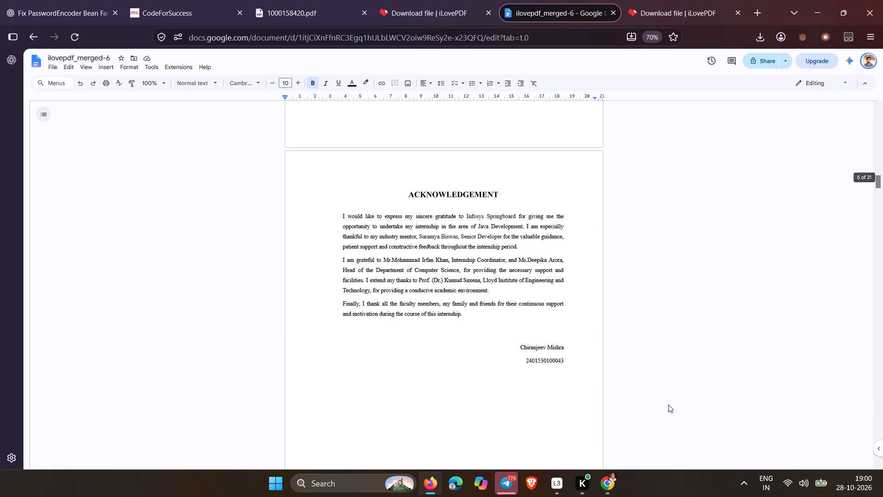
pyautogui.scroll(-1, 668, 405)
pyautogui.scroll(1, 425, 226)
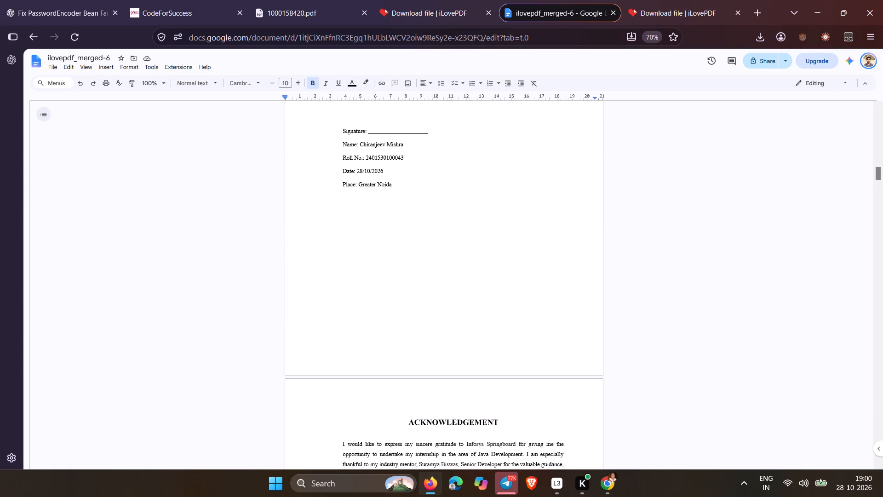
pyautogui.click(425, 226)
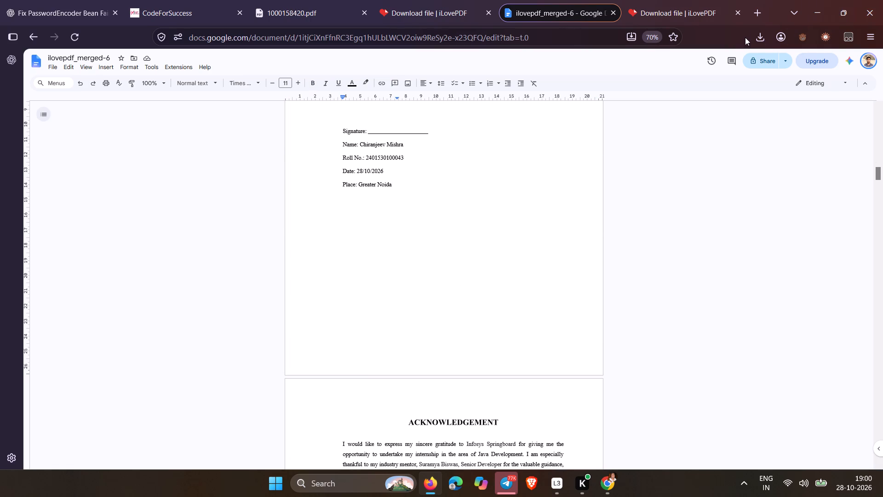
# Show the downloaded image _page-0001.jpg in its Downloads folder.
pyautogui.click(744, 37)
pyautogui.click(768, 40)
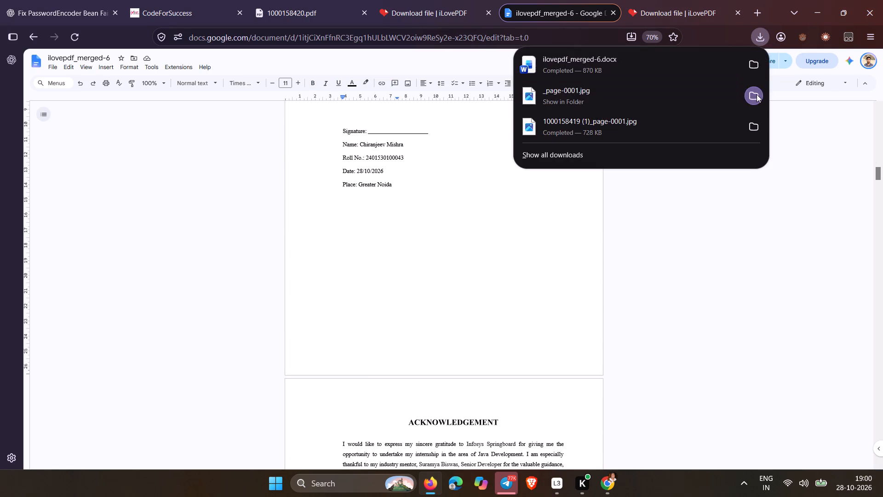
pyautogui.click(757, 94)
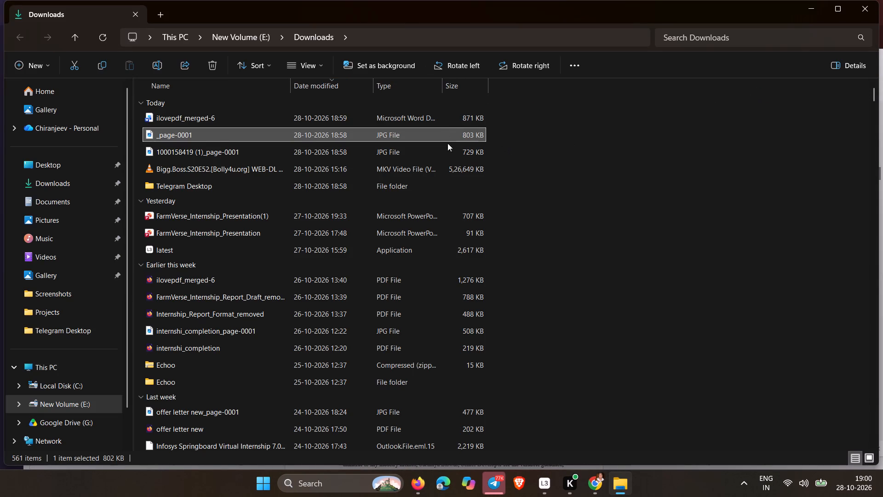
# Switch back to the Google Docs report in Firefox and examine the Declaration page and its signature block.
pyautogui.click(413, 496)
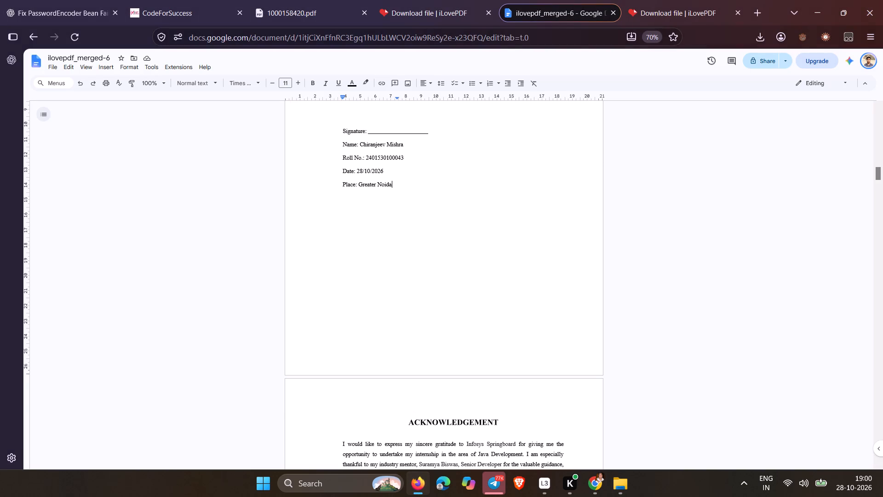
pyautogui.scroll(5, 424, 307)
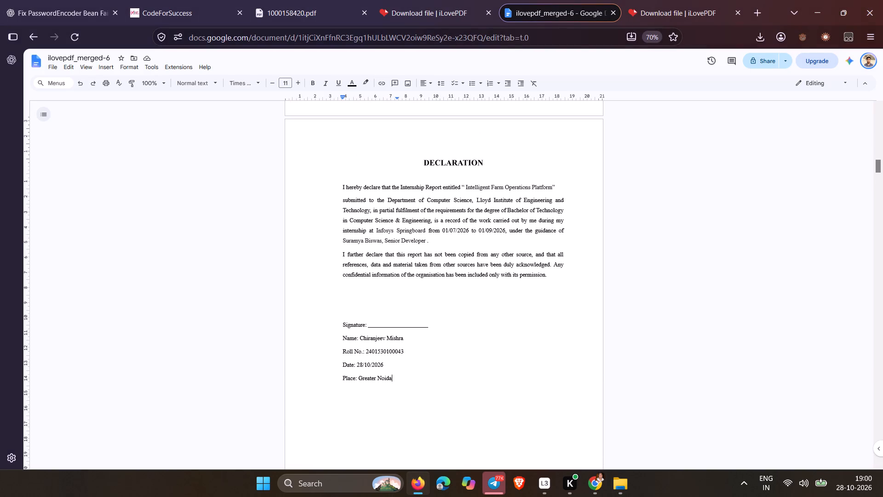
pyautogui.scroll(1, 424, 307)
pyautogui.scroll(-9, 424, 307)
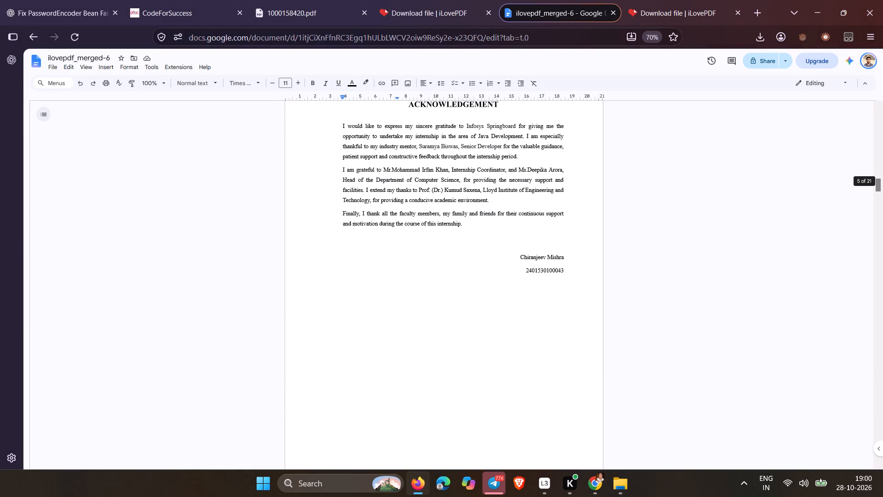
pyautogui.scroll(5, 424, 307)
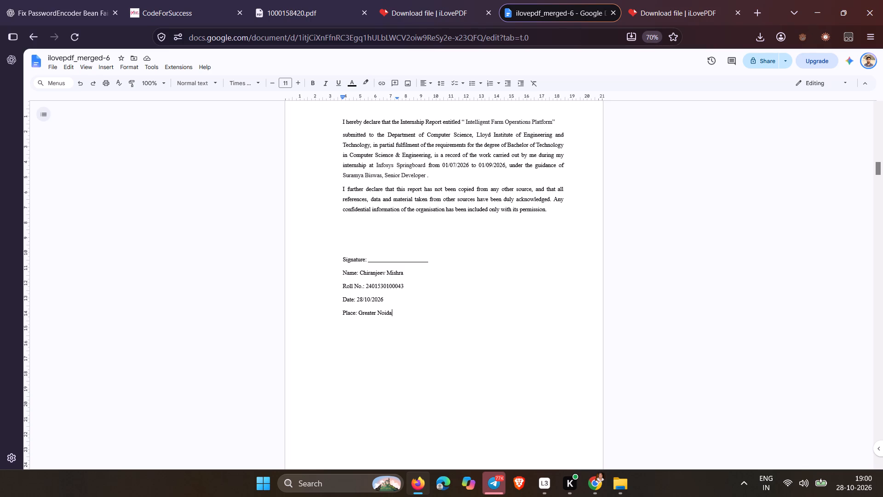
pyautogui.click(424, 307)
# Switch to the Downloads folder, open _page-0001.jpg in Photos and copy the image.
pyautogui.click(615, 486)
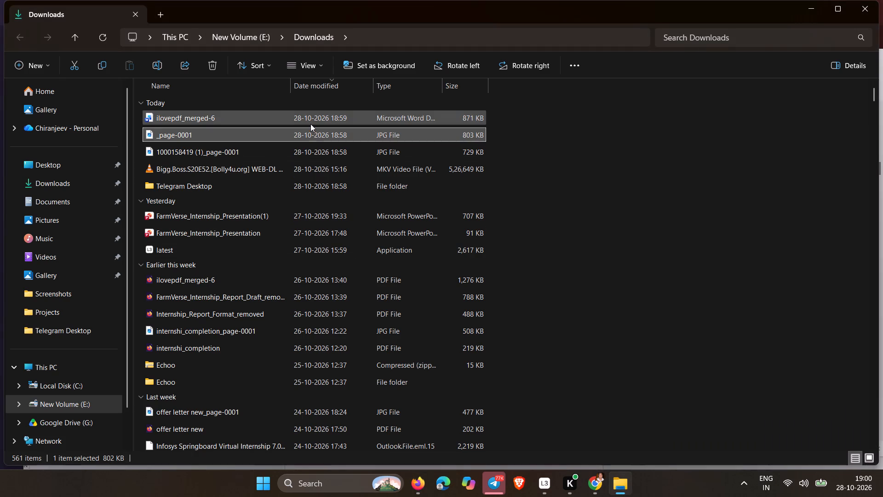
pyautogui.doubleClick(316, 133)
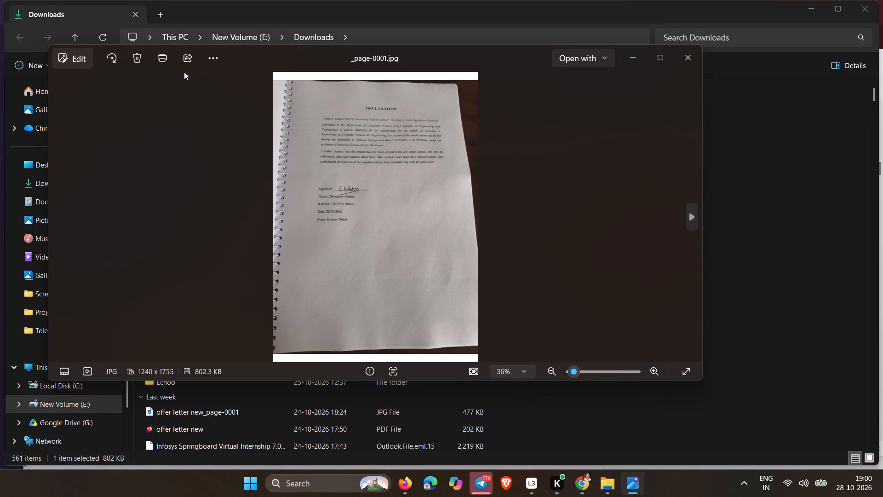
pyautogui.click(204, 61)
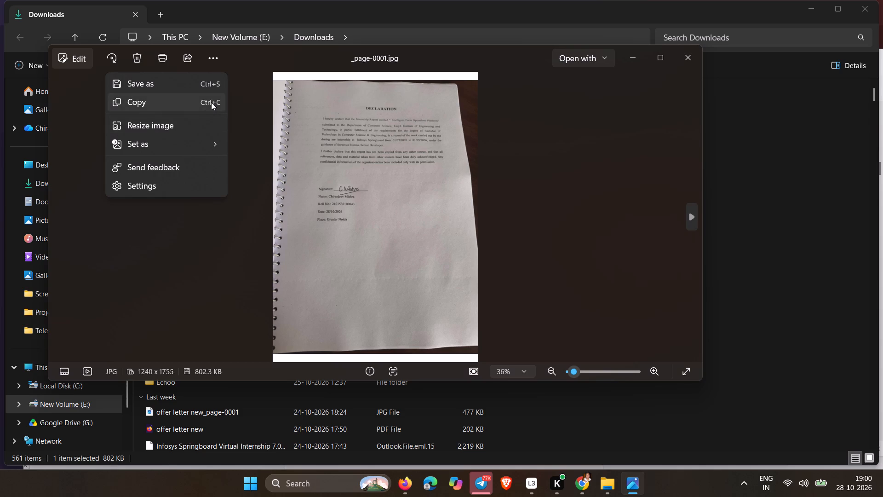
pyautogui.click(211, 102)
# Switch back to the report in Firefox and paste the copied image just below the DECLARATION heading.
pyautogui.click(407, 484)
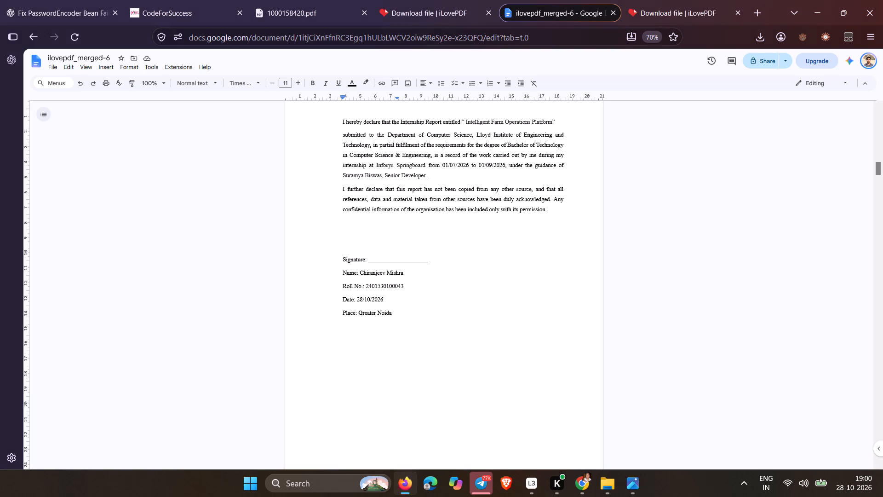
pyautogui.scroll(1, 406, 220)
pyautogui.scroll(-1, 406, 220)
pyautogui.click(406, 220)
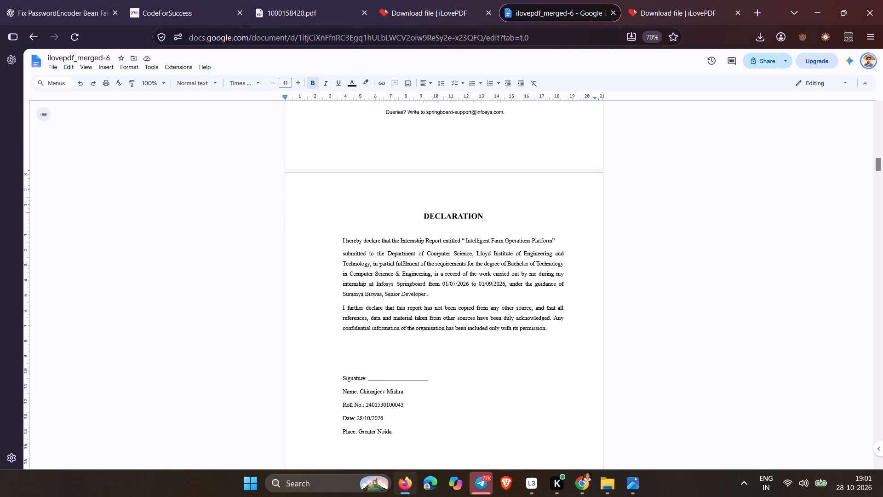
pyautogui.rightClick(406, 220)
pyautogui.click(418, 259)
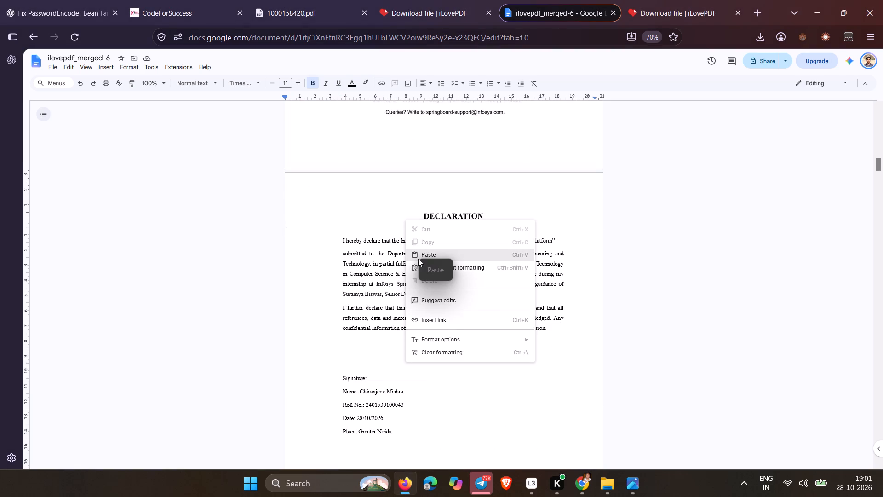
pyautogui.click(424, 264)
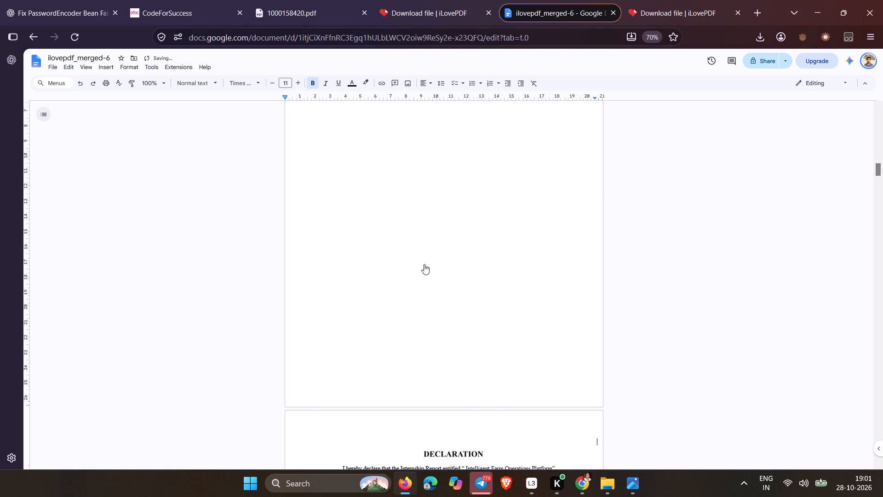
# Select the pasted declaration photo and stretch its top edge slightly to make the image taller.
pyautogui.scroll(-3, 424, 264)
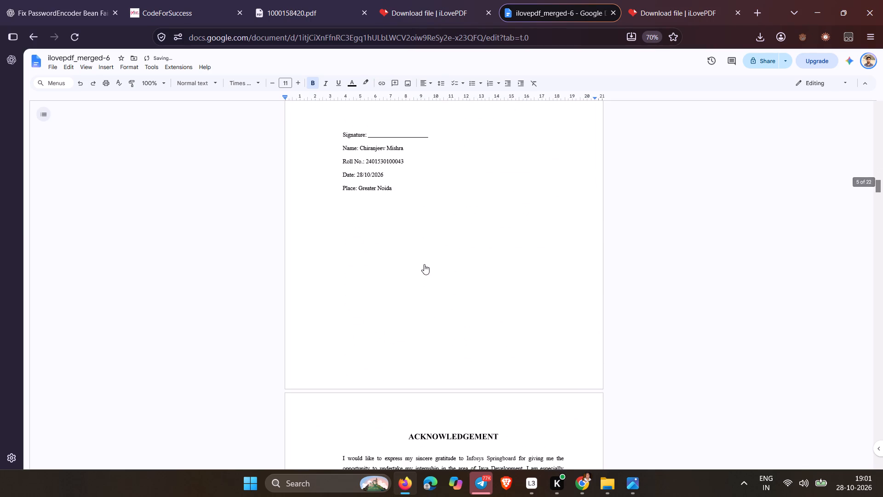
pyautogui.scroll(7, 424, 264)
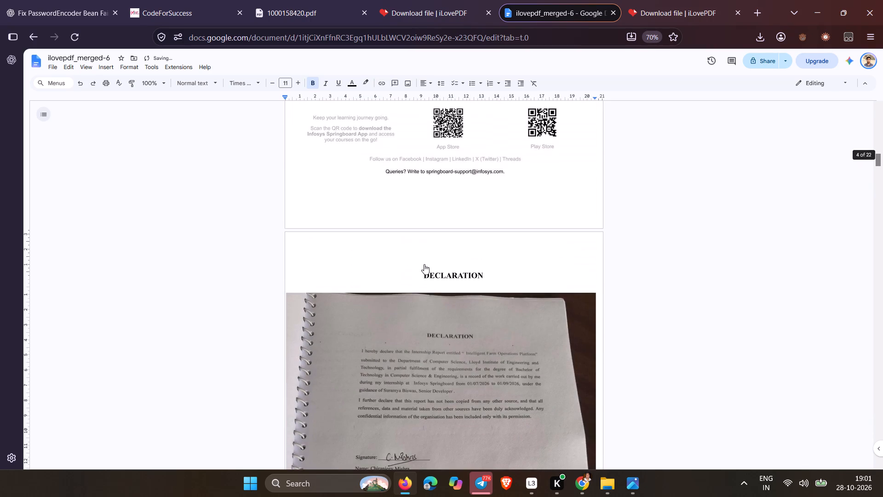
pyautogui.scroll(2, 424, 264)
pyautogui.scroll(-4, 424, 264)
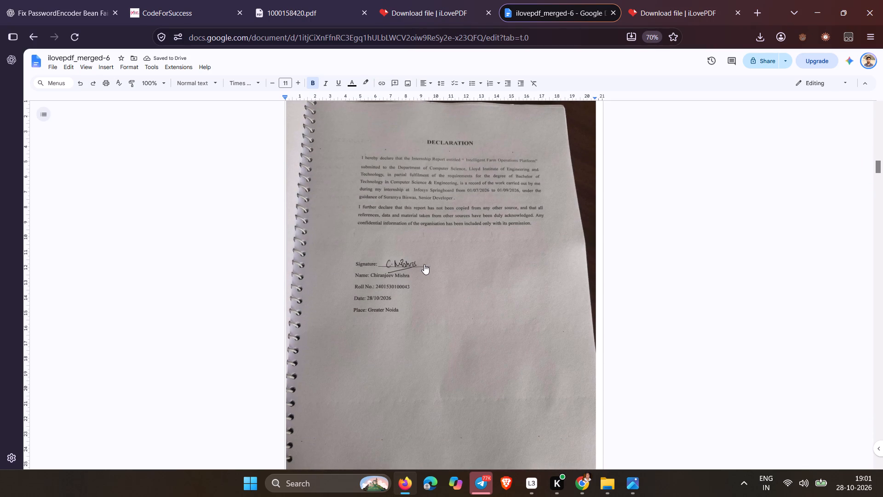
pyautogui.click(424, 264)
pyautogui.moveTo(424, 264); pyautogui.dragTo(429, 249)
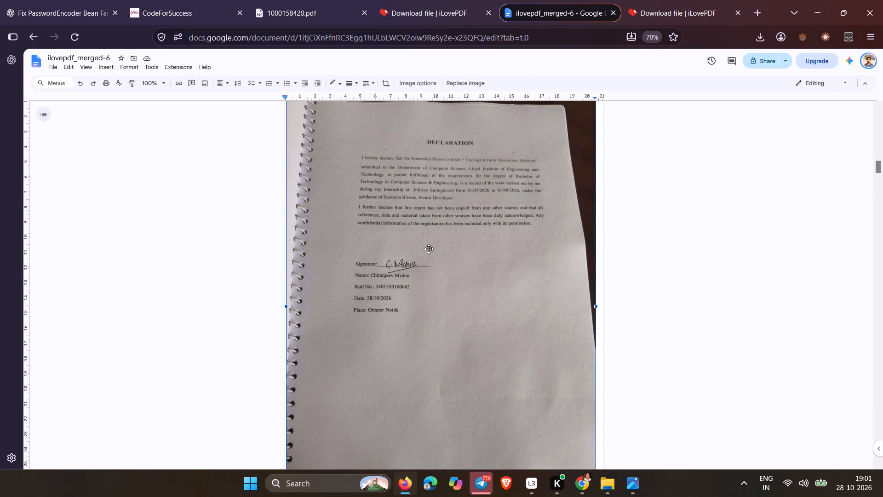
pyautogui.scroll(2, 429, 249)
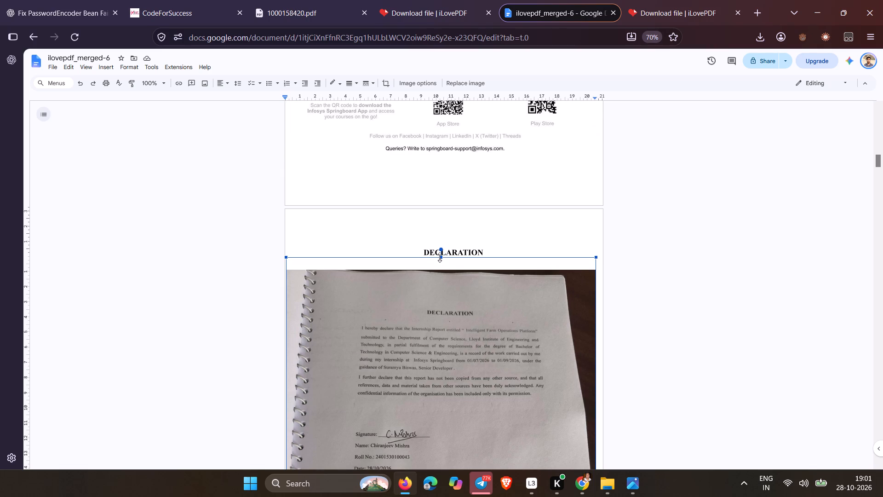
pyautogui.click(441, 258)
pyautogui.moveTo(442, 256); pyautogui.dragTo(442, 246)
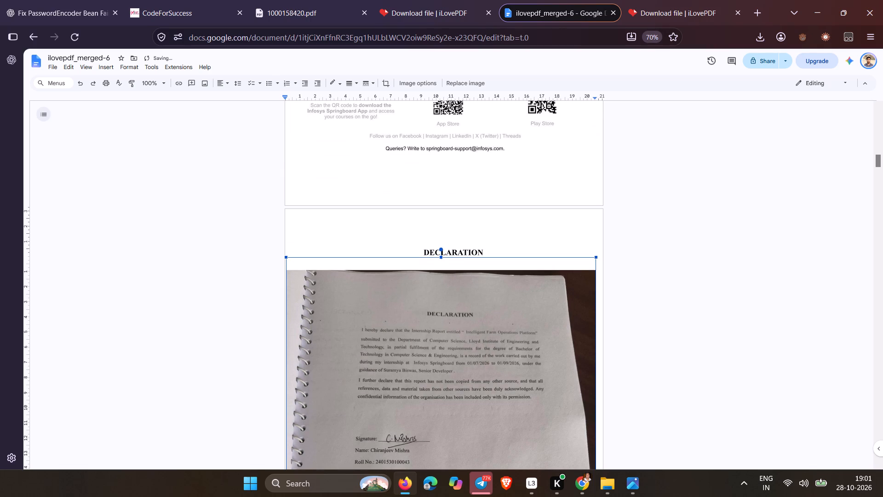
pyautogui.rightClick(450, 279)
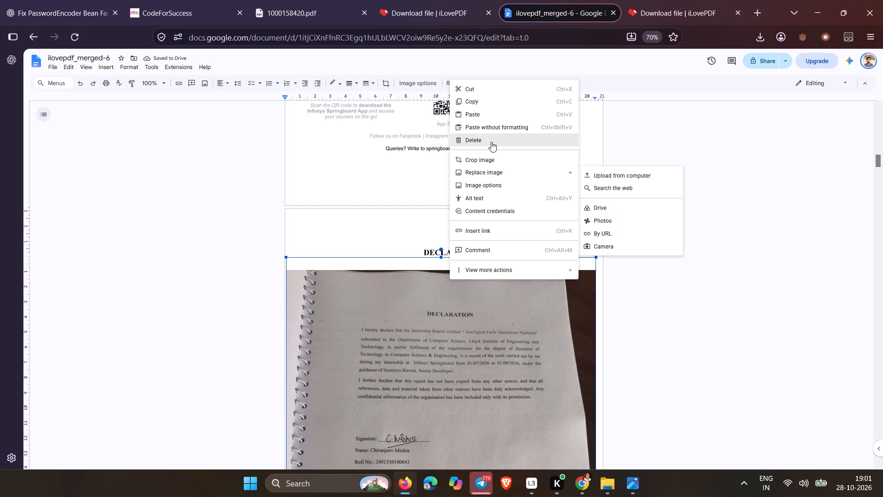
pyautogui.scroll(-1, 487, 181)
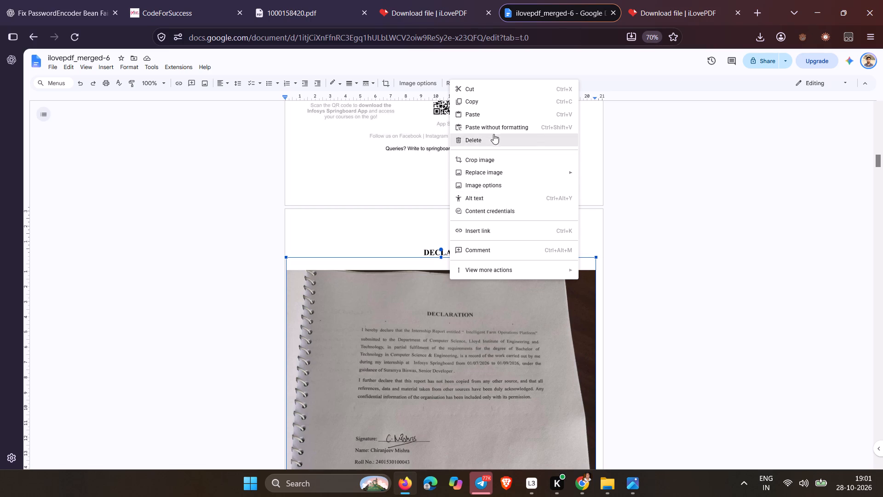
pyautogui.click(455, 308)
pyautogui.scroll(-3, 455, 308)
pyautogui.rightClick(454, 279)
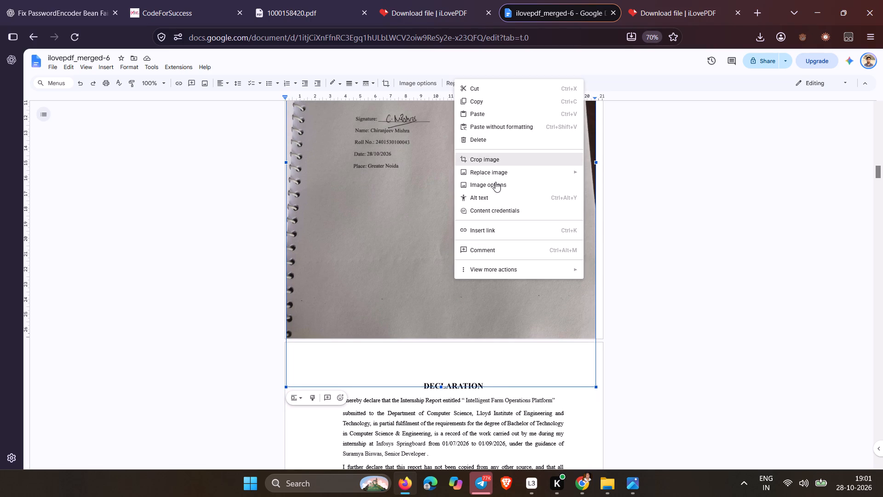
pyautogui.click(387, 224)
# Open the declaration photo's image options and set its text wrapping to In front of text.
pyautogui.rightClick(387, 224)
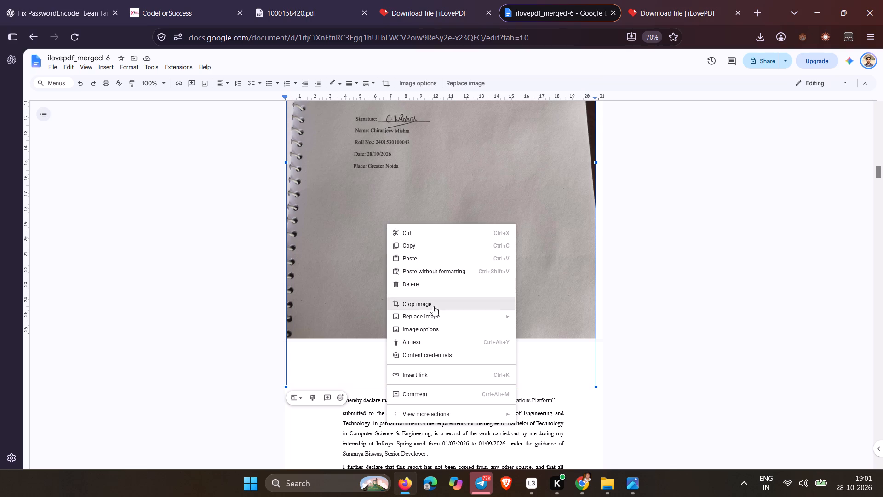
pyautogui.click(452, 326)
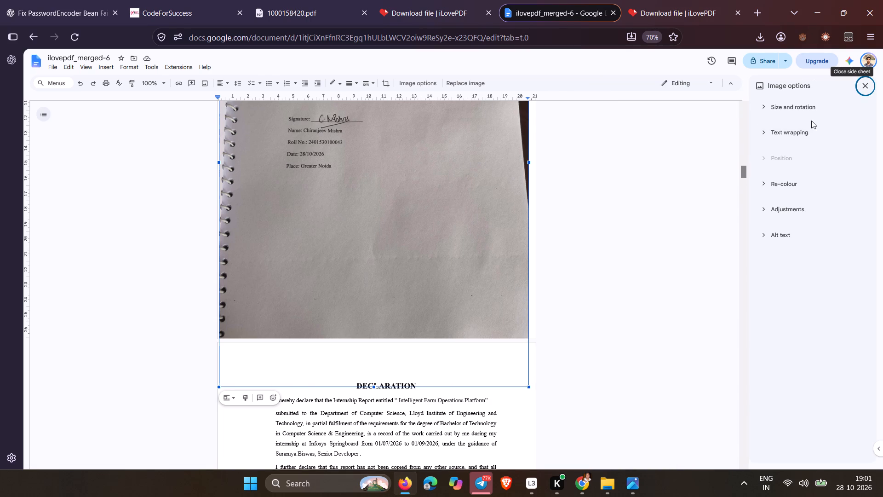
pyautogui.moveTo(811, 121); pyautogui.dragTo(809, 127)
pyautogui.click(809, 127)
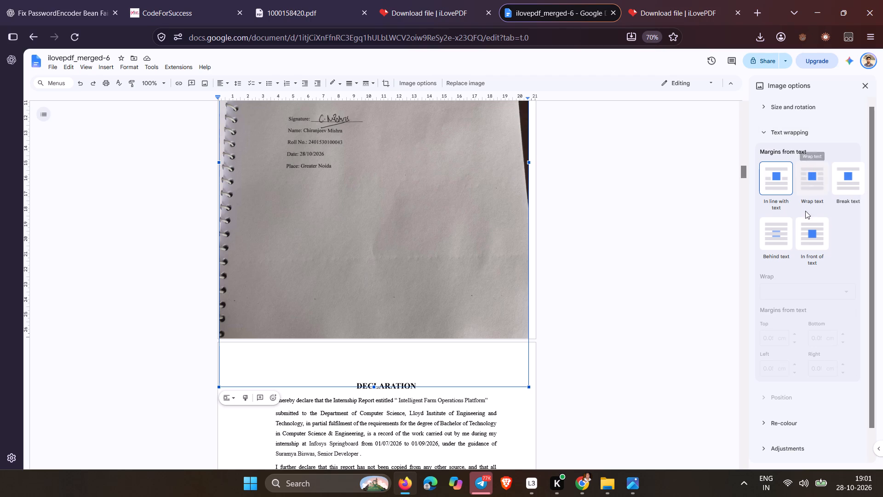
pyautogui.click(808, 225)
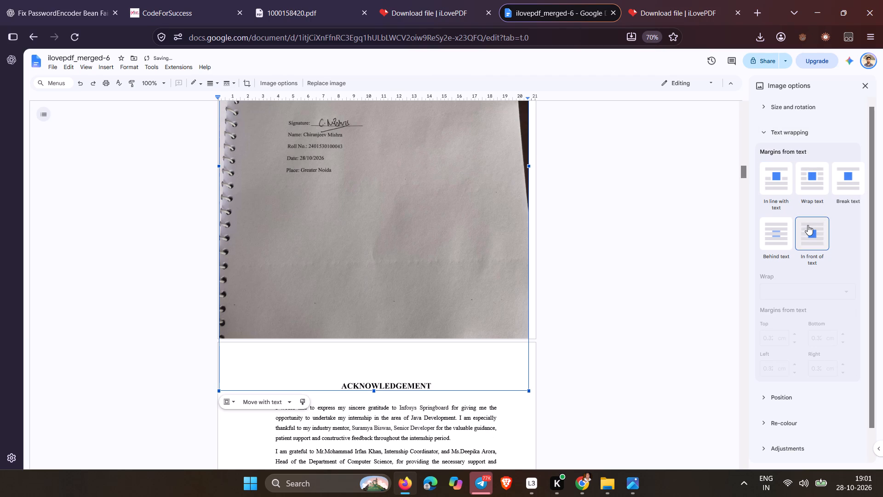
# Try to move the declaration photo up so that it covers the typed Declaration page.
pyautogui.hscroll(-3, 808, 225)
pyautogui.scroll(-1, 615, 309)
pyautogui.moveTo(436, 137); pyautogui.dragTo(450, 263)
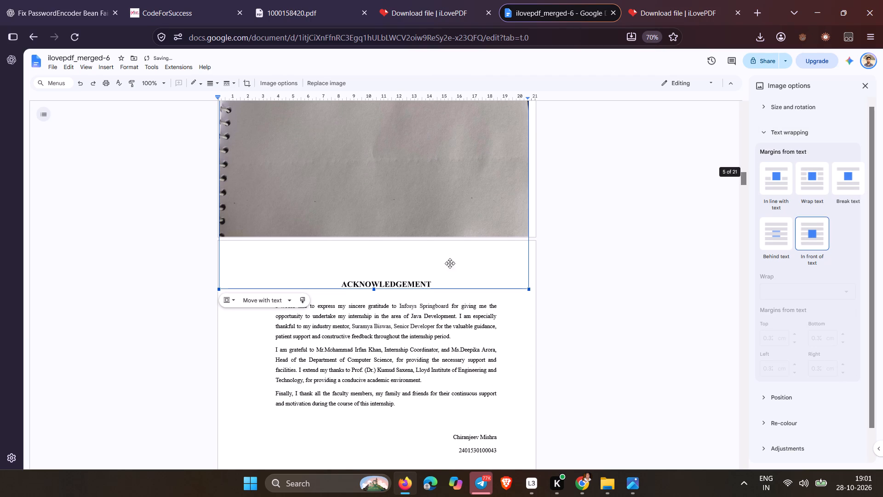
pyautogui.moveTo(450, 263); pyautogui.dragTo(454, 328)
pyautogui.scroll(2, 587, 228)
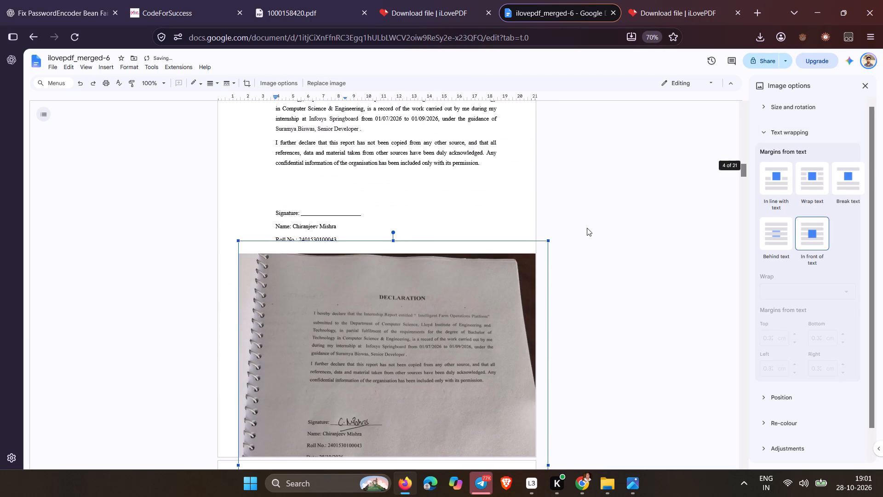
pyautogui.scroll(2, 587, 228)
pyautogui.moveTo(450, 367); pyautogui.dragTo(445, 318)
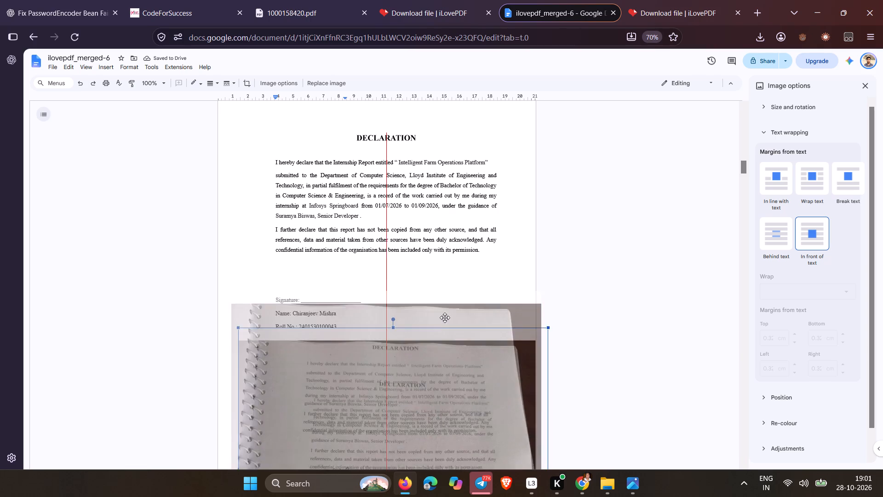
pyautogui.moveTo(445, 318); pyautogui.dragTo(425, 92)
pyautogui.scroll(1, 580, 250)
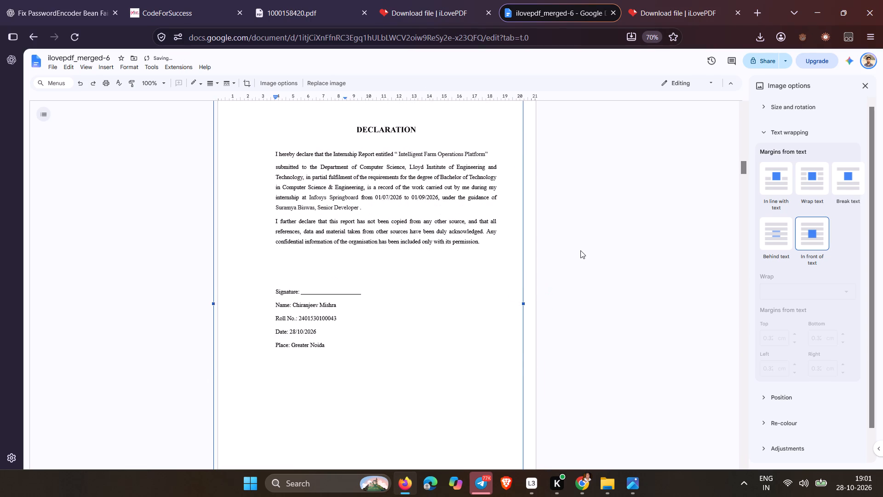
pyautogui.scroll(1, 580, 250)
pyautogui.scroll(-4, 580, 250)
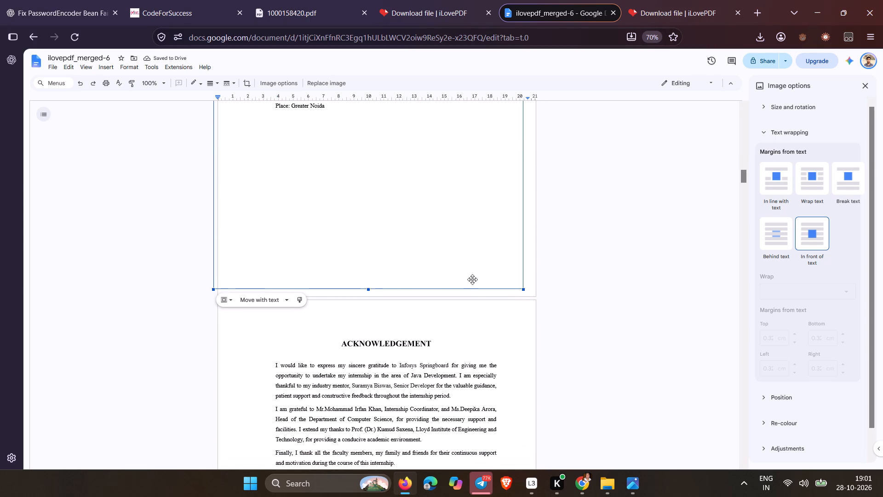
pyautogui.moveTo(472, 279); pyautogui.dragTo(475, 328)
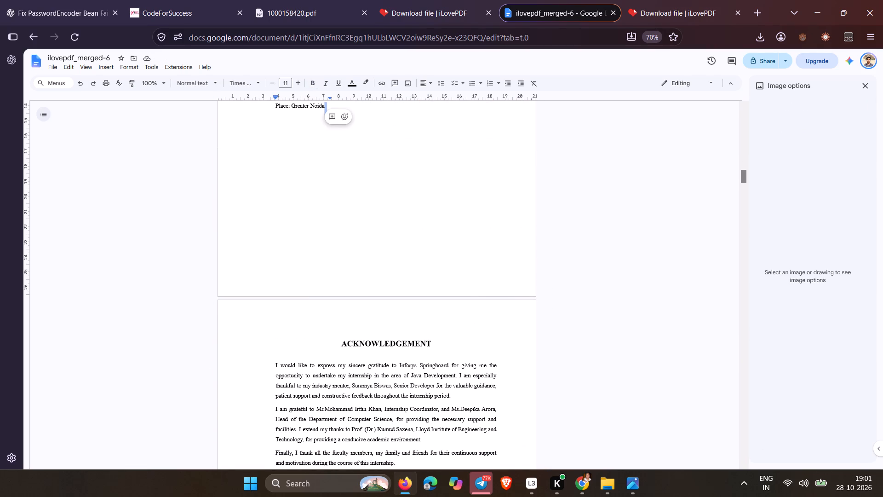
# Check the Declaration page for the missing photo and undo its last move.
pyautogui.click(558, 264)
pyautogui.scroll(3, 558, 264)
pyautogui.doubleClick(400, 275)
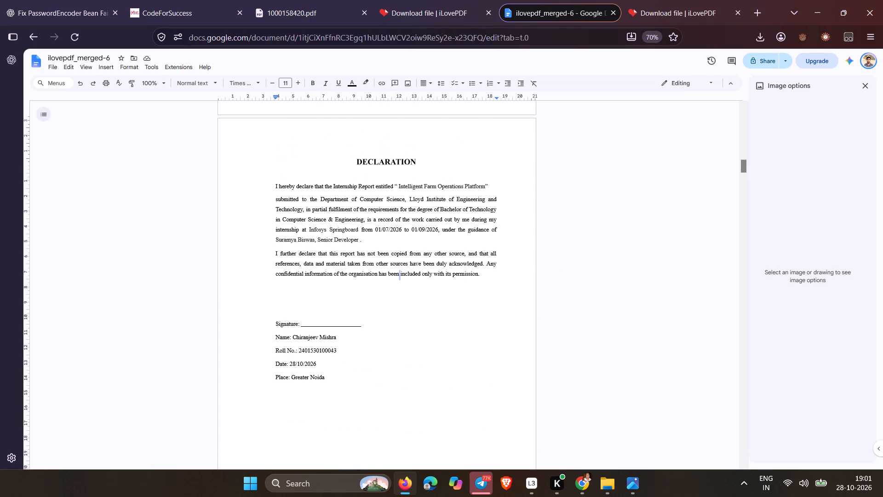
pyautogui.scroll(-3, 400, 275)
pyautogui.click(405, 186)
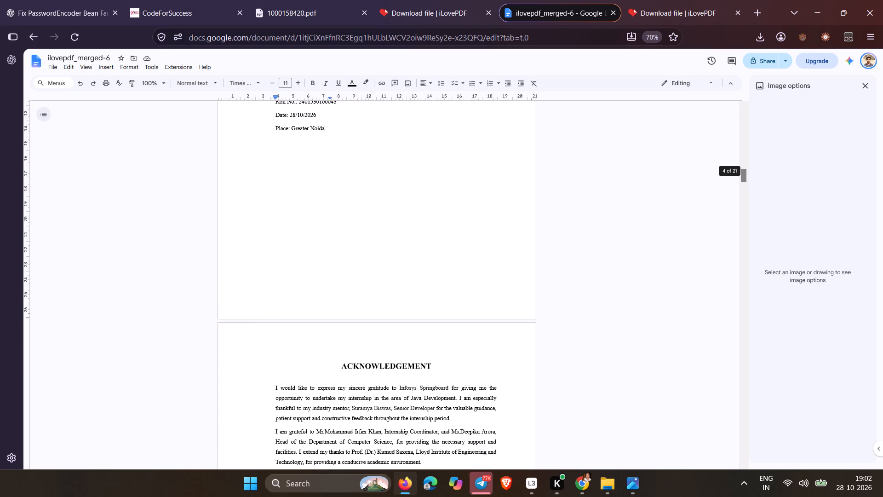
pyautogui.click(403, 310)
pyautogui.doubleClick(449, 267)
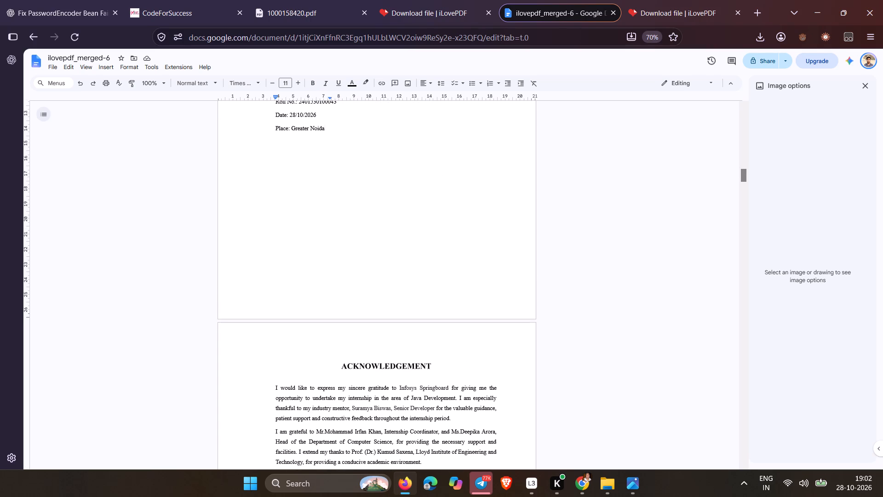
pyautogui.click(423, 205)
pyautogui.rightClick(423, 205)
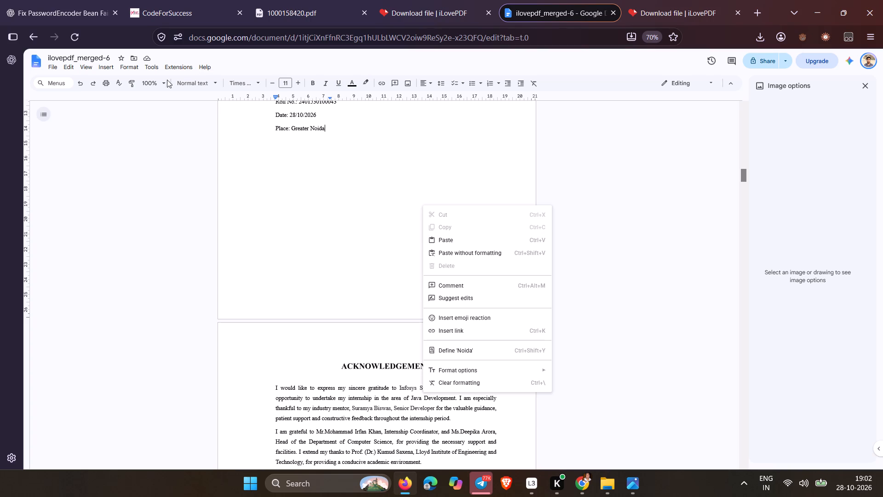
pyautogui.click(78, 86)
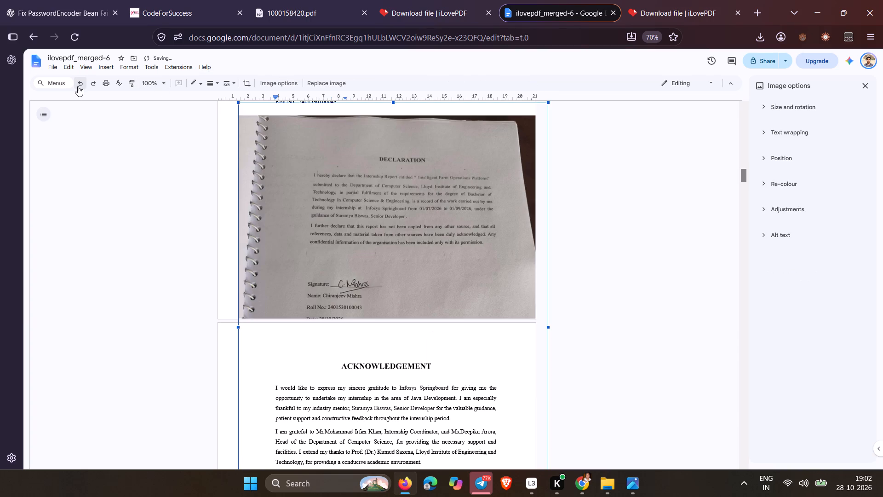
# Shrink the declaration photo proportionally from its upper corner to about 17.5 cm wide, narrower than the page.
pyautogui.scroll(1, 481, 254)
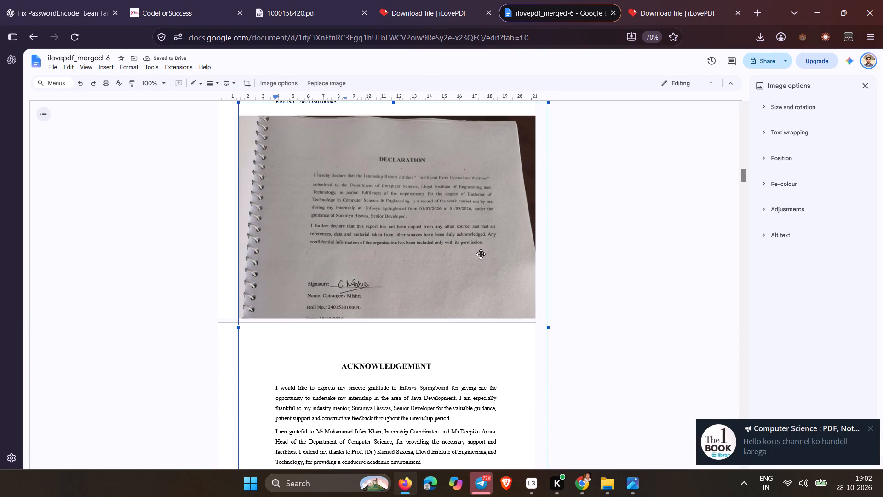
pyautogui.scroll(1, 481, 254)
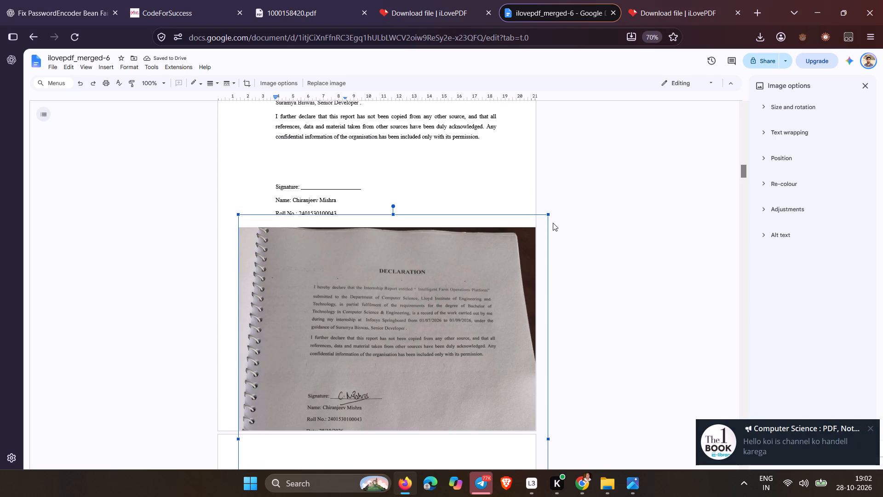
pyautogui.moveTo(549, 215); pyautogui.dragTo(522, 235)
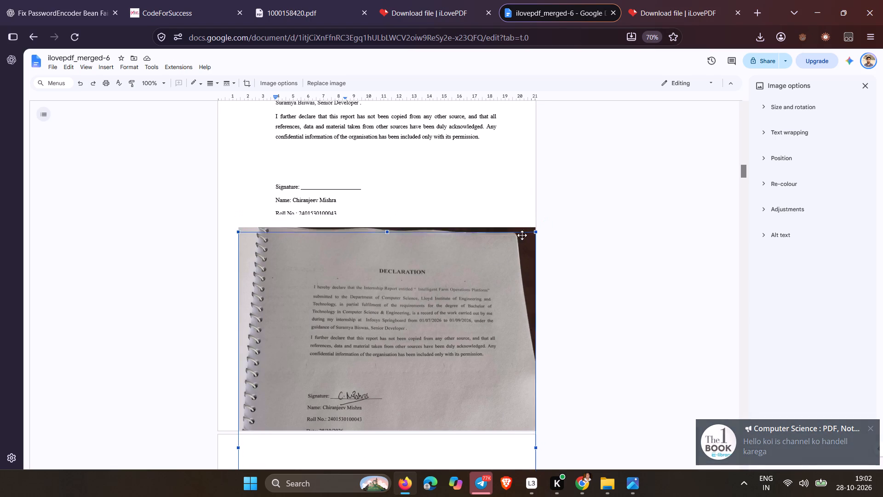
pyautogui.moveTo(522, 235); pyautogui.dragTo(472, 278)
# Move the declaration photo up onto the Declaration page so it covers the typed heading and text.
pyautogui.moveTo(439, 322); pyautogui.dragTo(448, 206)
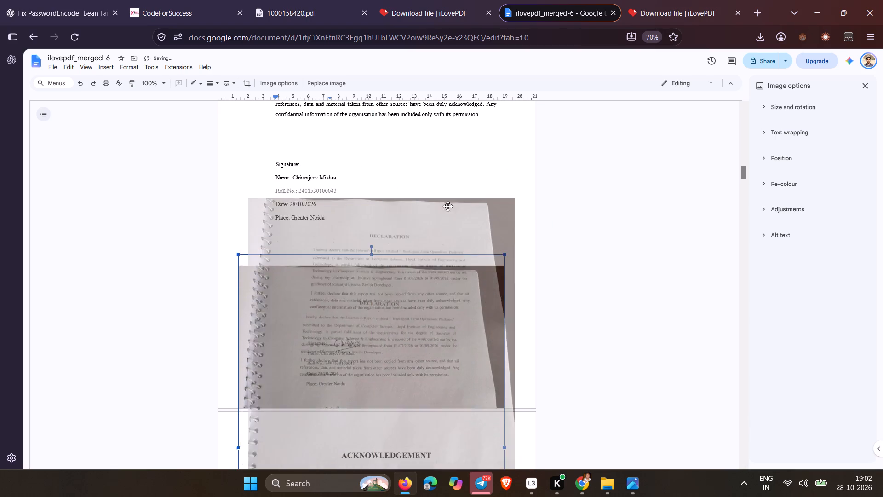
pyautogui.moveTo(448, 206); pyautogui.dragTo(439, 131)
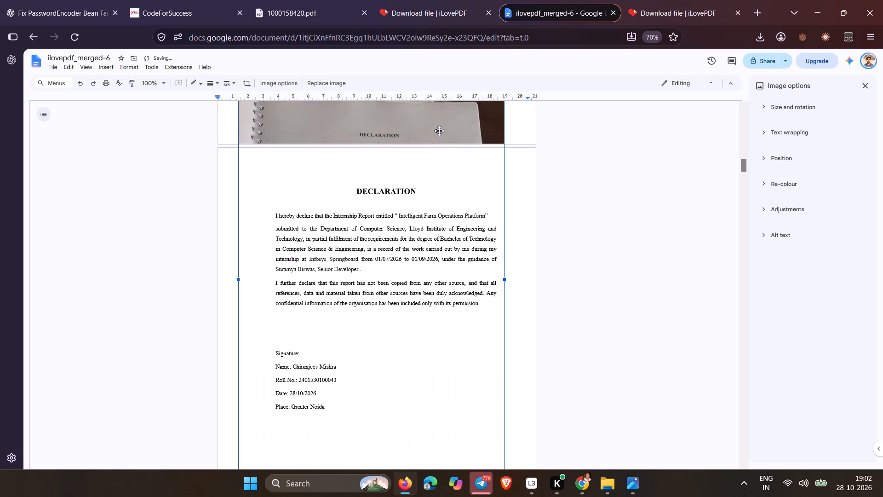
pyautogui.moveTo(439, 131); pyautogui.dragTo(452, 260)
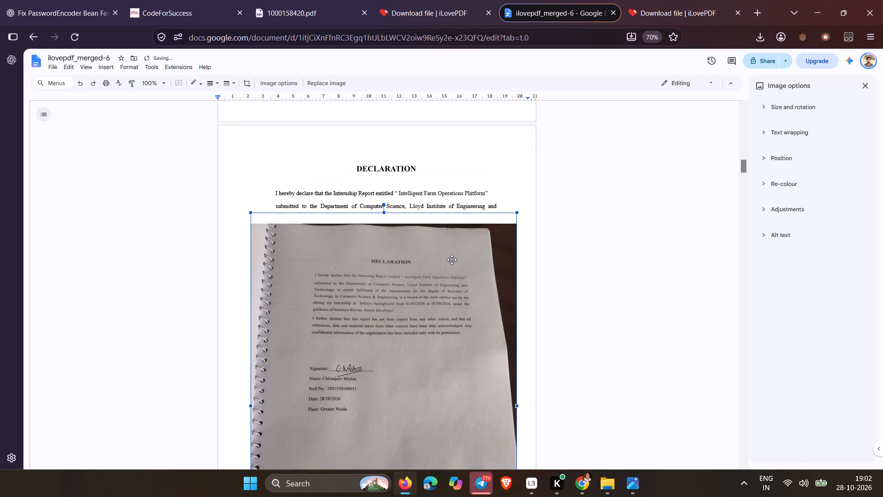
pyautogui.moveTo(452, 260); pyautogui.dragTo(452, 217)
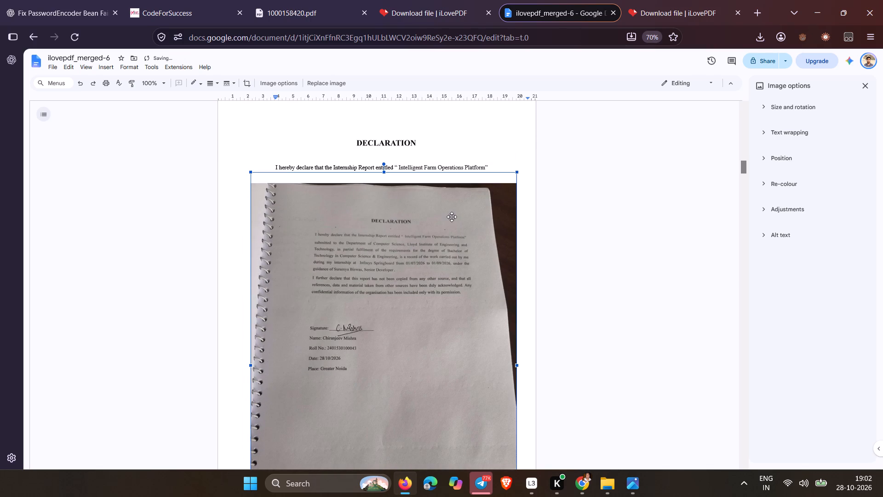
pyautogui.moveTo(452, 217); pyautogui.dragTo(449, 194)
pyautogui.moveTo(449, 194); pyautogui.dragTo(447, 178)
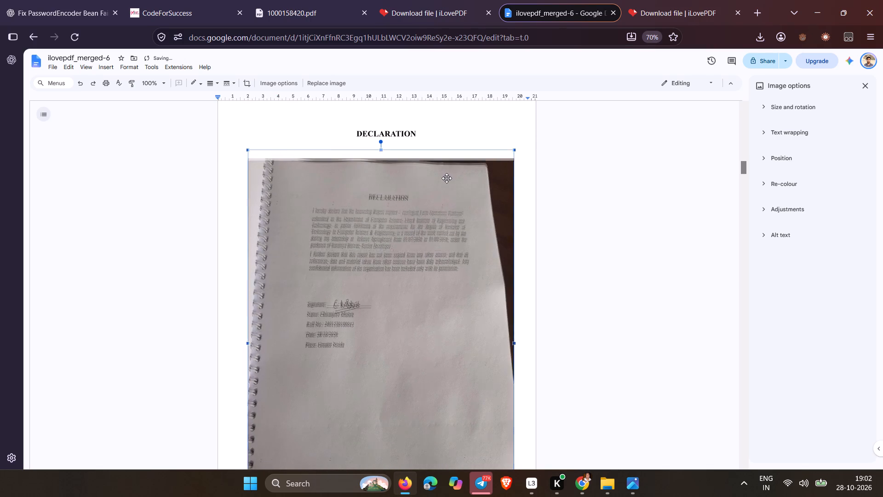
pyautogui.moveTo(447, 178); pyautogui.dragTo(445, 169)
pyautogui.moveTo(445, 169); pyautogui.dragTo(438, 138)
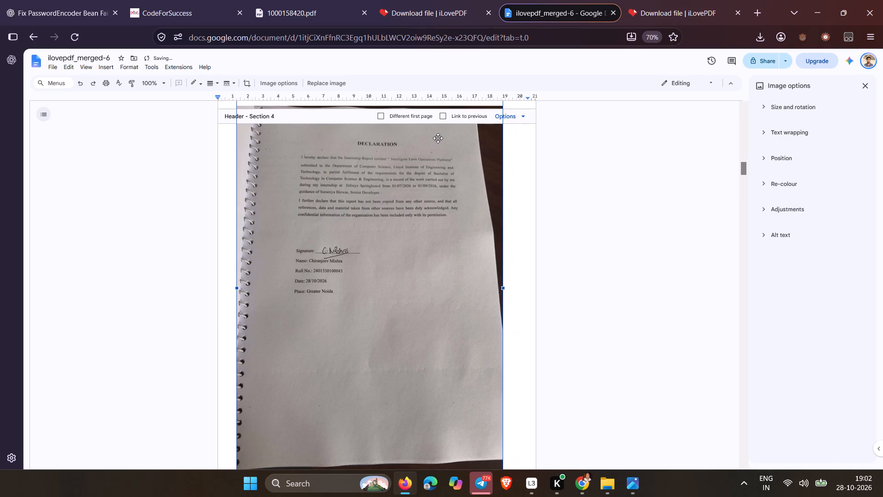
# Review the preceding pages and adjust the declaration photo's position so it is centred across the page over the typed heading.
pyautogui.scroll(1, 585, 194)
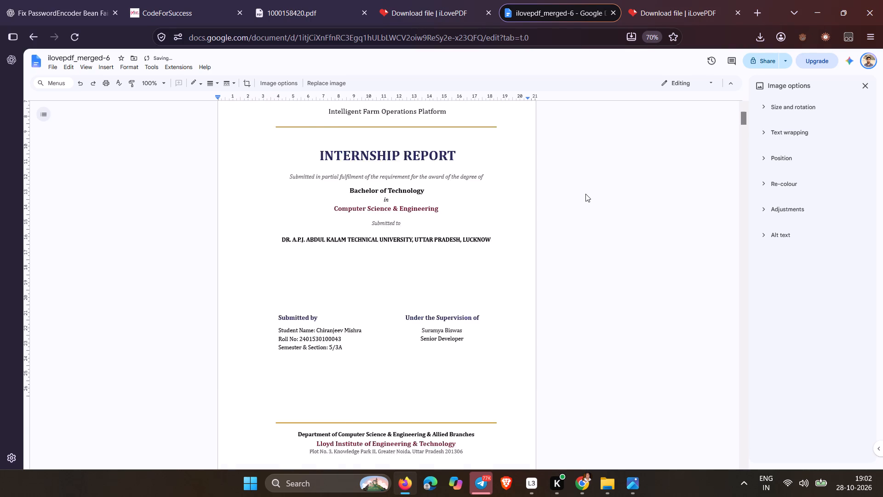
pyautogui.scroll(1, 585, 194)
pyautogui.scroll(-3, 587, 264)
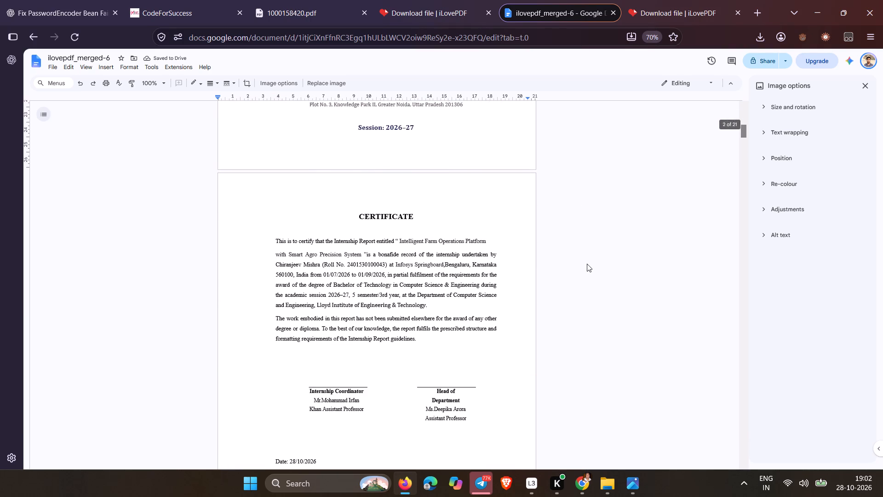
pyautogui.scroll(-7, 587, 264)
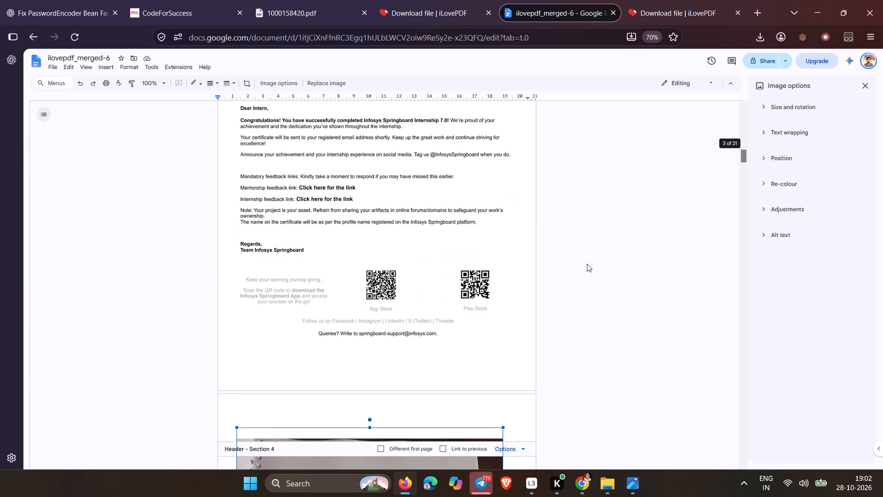
pyautogui.scroll(-6, 587, 264)
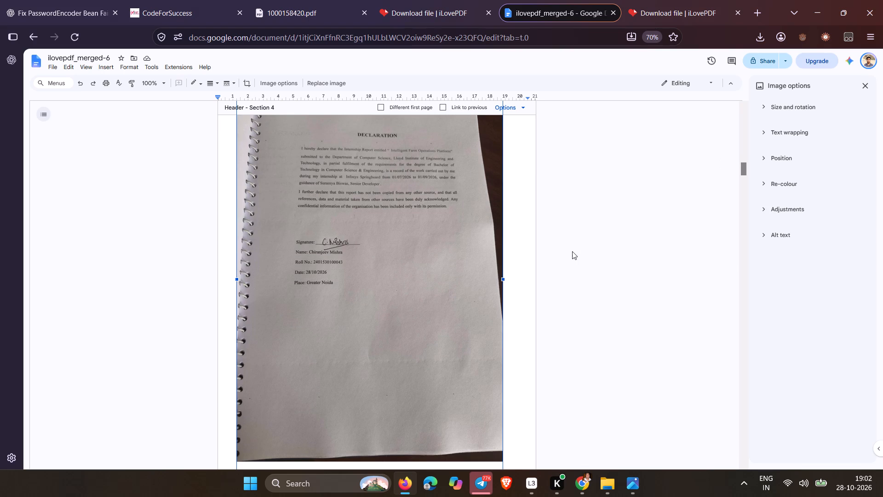
pyautogui.scroll(-1, 572, 251)
pyautogui.moveTo(453, 262); pyautogui.dragTo(452, 303)
pyautogui.click(635, 315)
pyautogui.scroll(1, 635, 315)
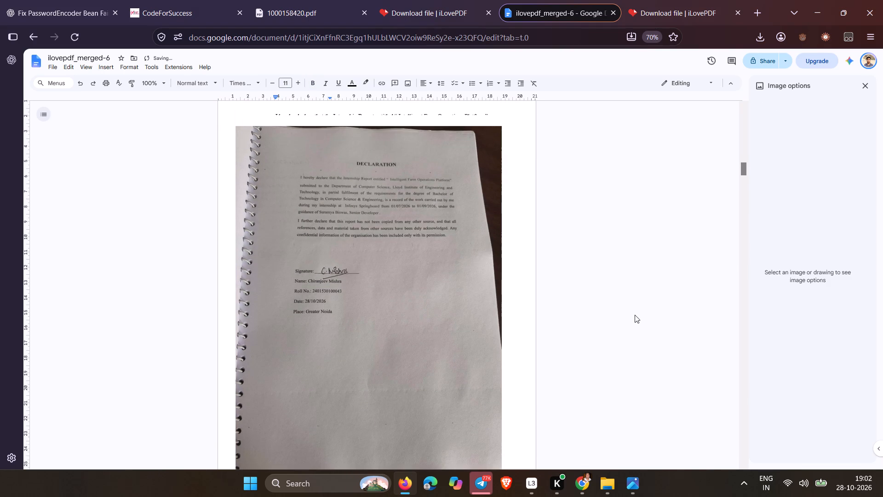
pyautogui.scroll(1, 635, 315)
pyautogui.moveTo(370, 311); pyautogui.dragTo(378, 258)
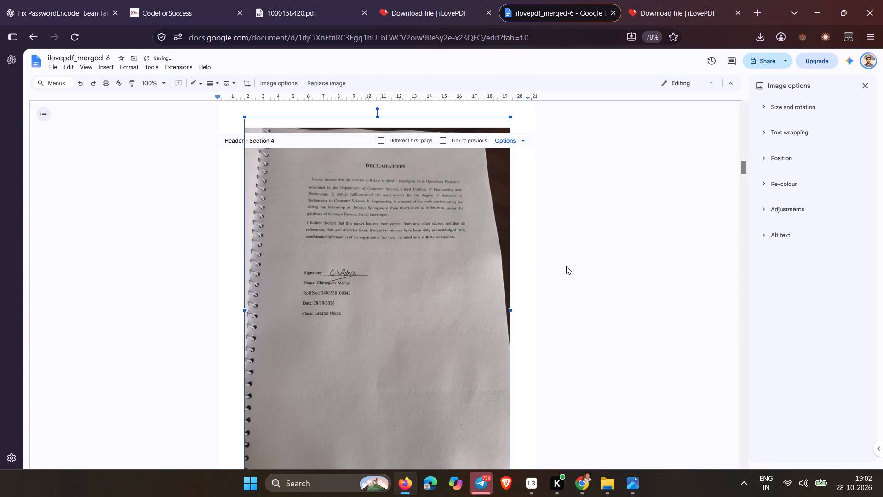
pyautogui.click(566, 266)
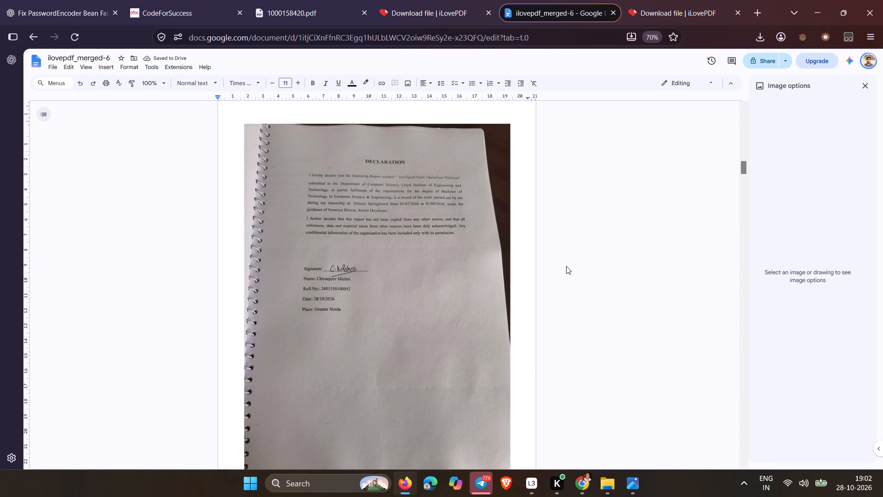
pyautogui.scroll(6, 677, 277)
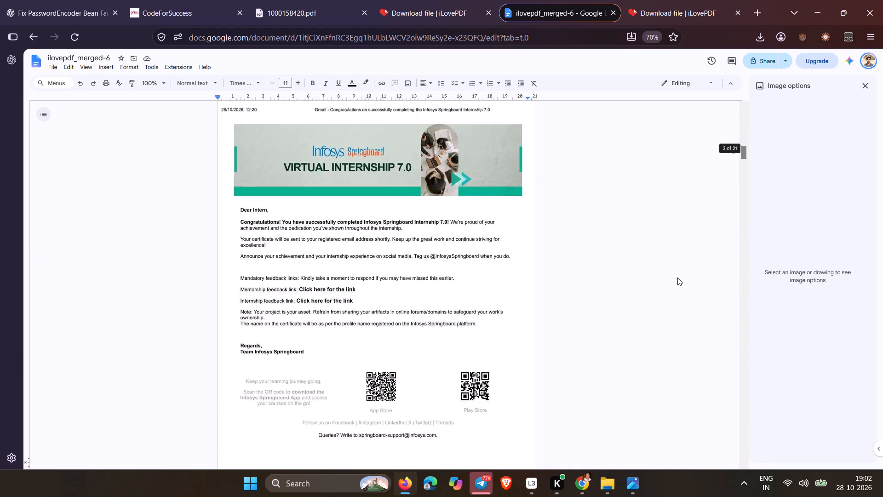
pyautogui.scroll(5, 677, 277)
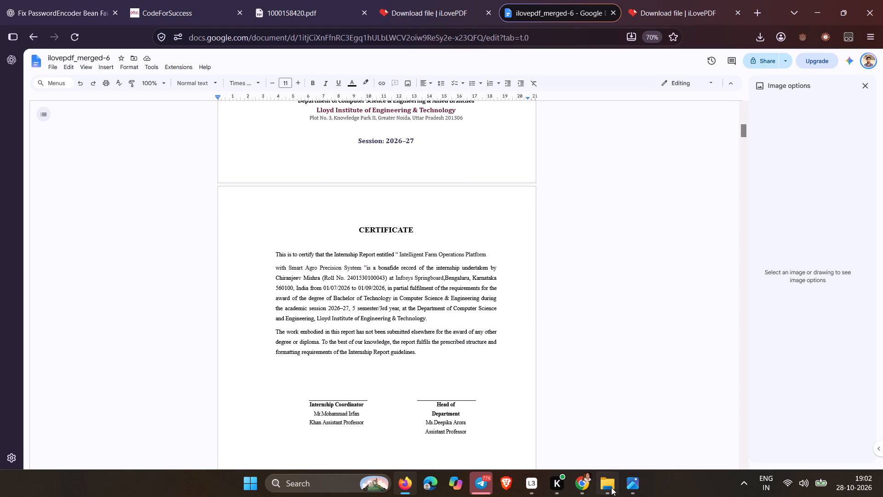
pyautogui.click(619, 489)
pyautogui.click(628, 485)
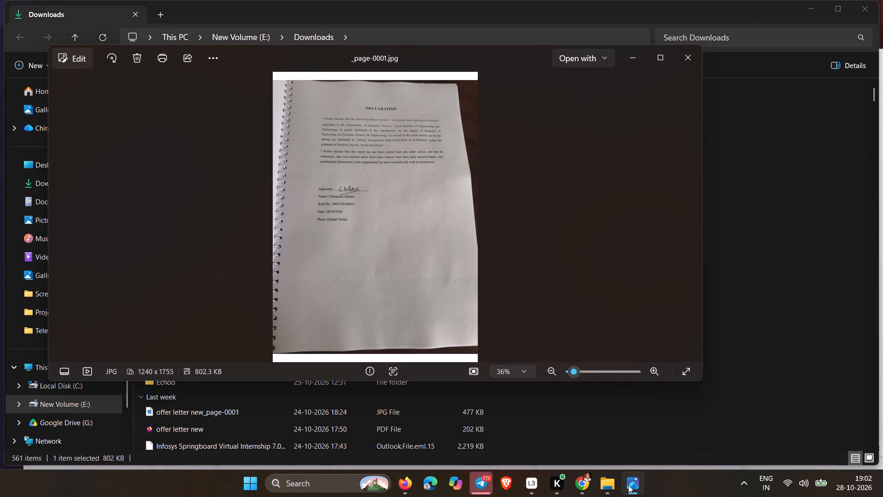
pyautogui.press('Right')
pyautogui.press('Left')
pyautogui.press('Left')
pyautogui.press('Right')
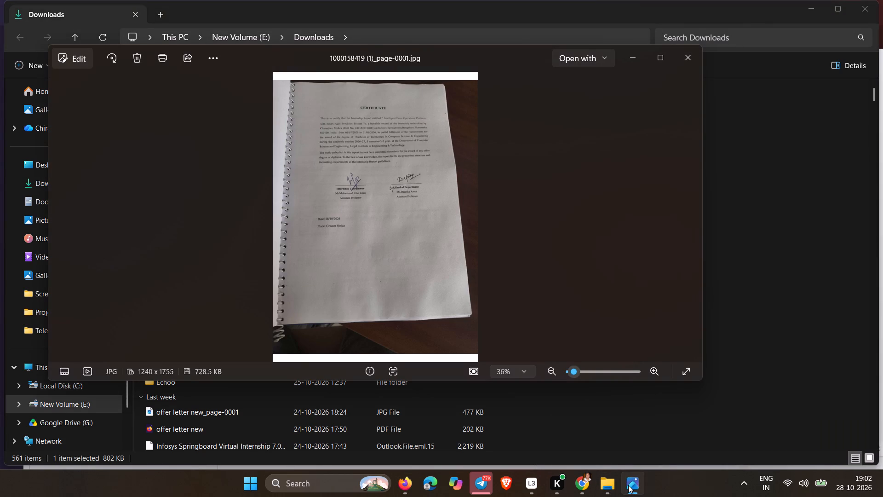
pyautogui.click(212, 51)
pyautogui.click(196, 109)
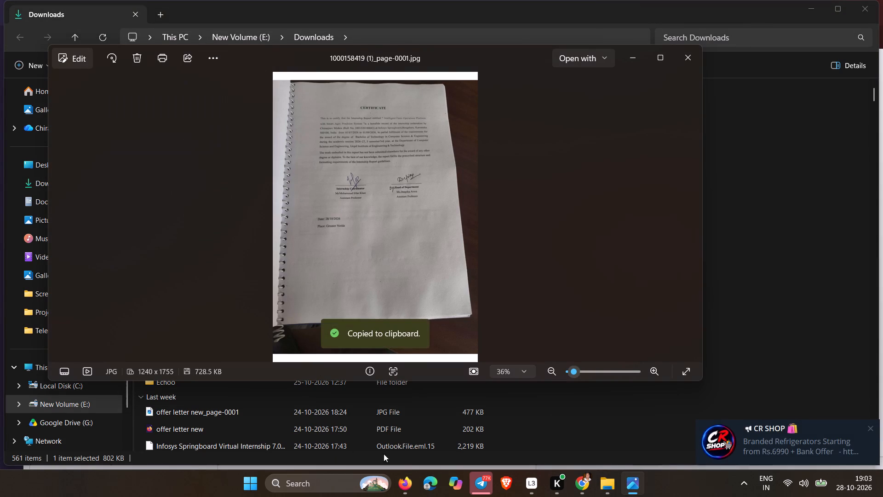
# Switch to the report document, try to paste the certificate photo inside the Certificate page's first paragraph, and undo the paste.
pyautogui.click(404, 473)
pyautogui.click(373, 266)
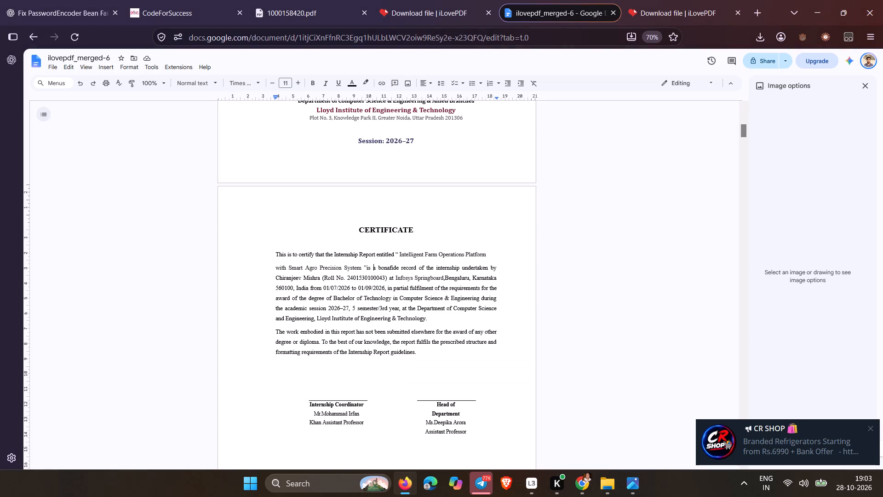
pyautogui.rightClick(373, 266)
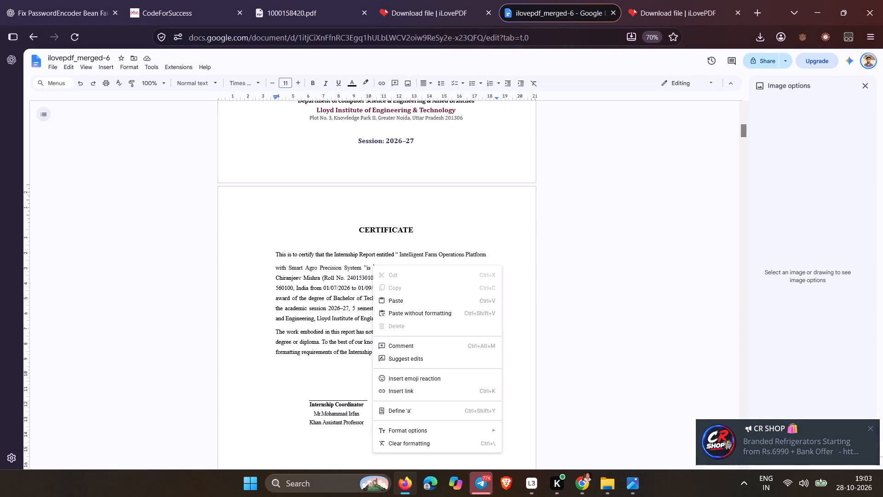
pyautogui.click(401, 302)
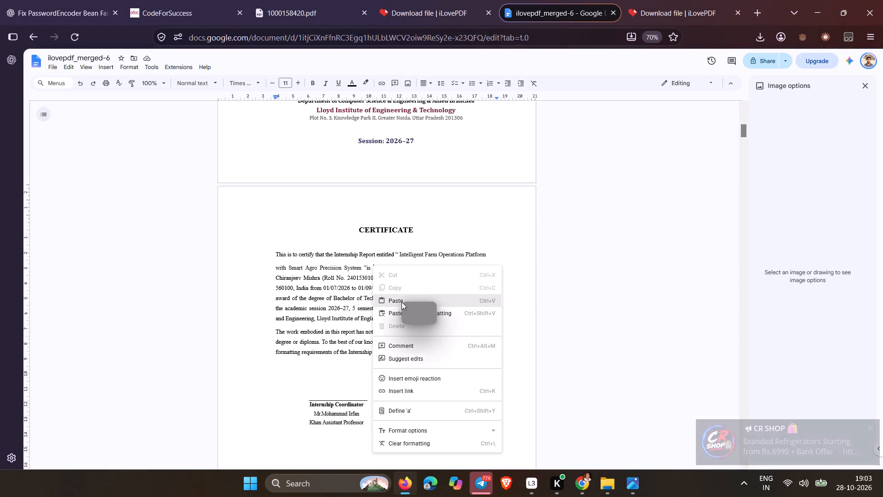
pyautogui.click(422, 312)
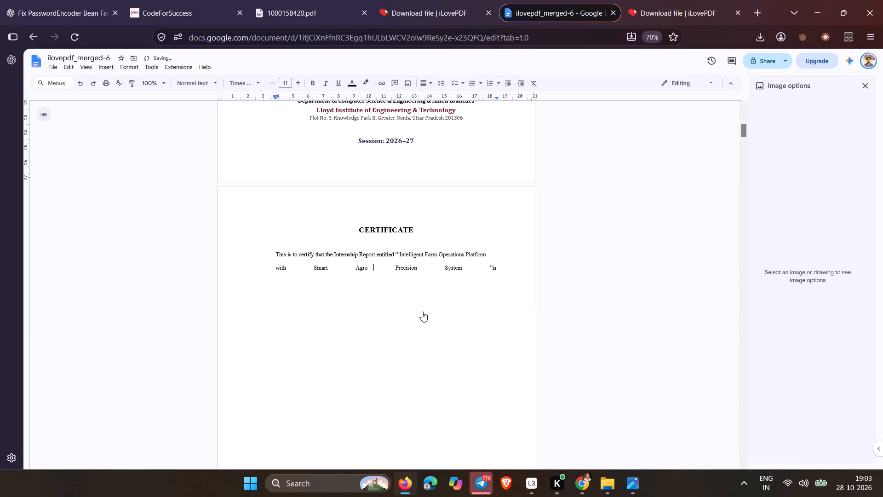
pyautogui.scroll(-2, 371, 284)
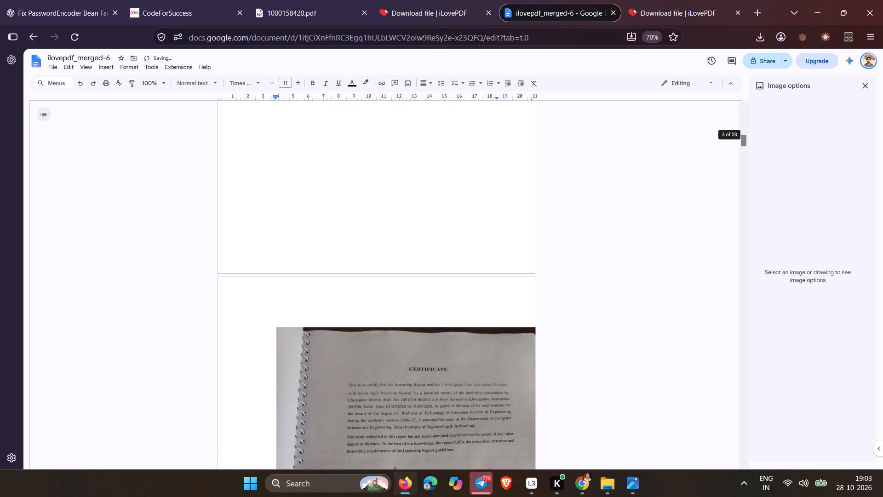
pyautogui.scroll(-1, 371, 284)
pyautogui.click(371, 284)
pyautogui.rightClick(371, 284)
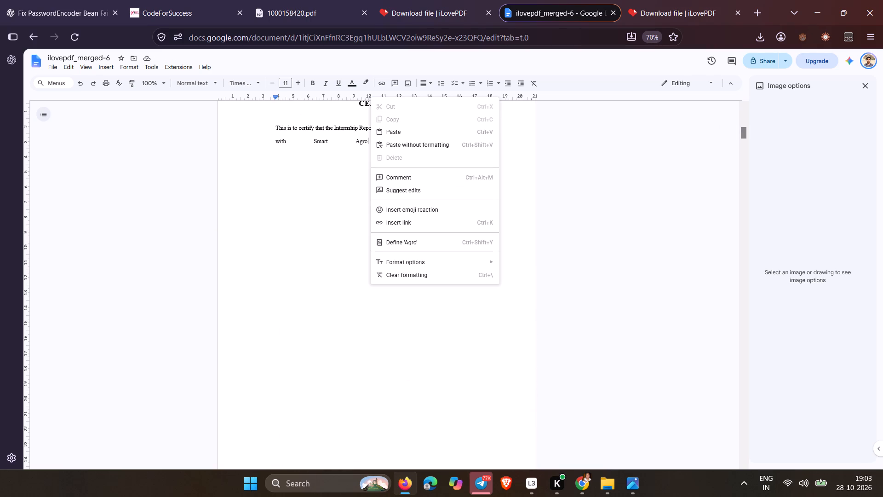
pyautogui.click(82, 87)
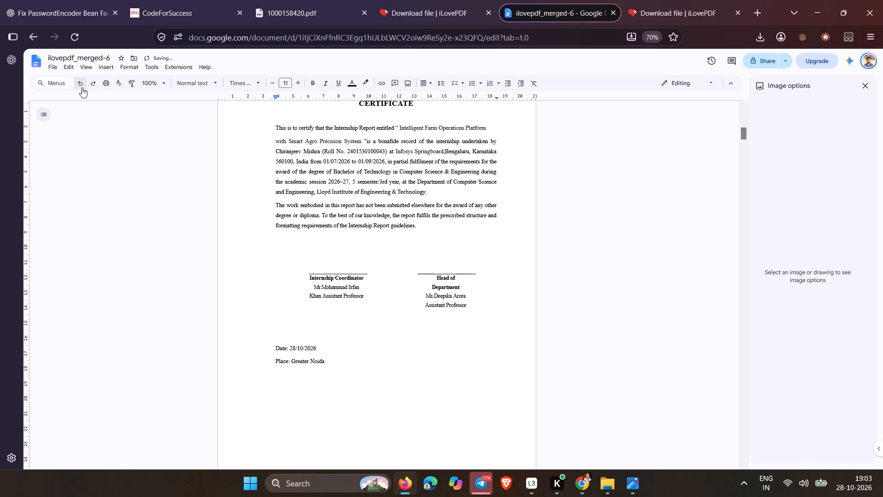
# Paste the copied certificate photo on the Certificate page, between the signature blocks and the Date line.
pyautogui.click(385, 318)
pyautogui.rightClick(385, 318)
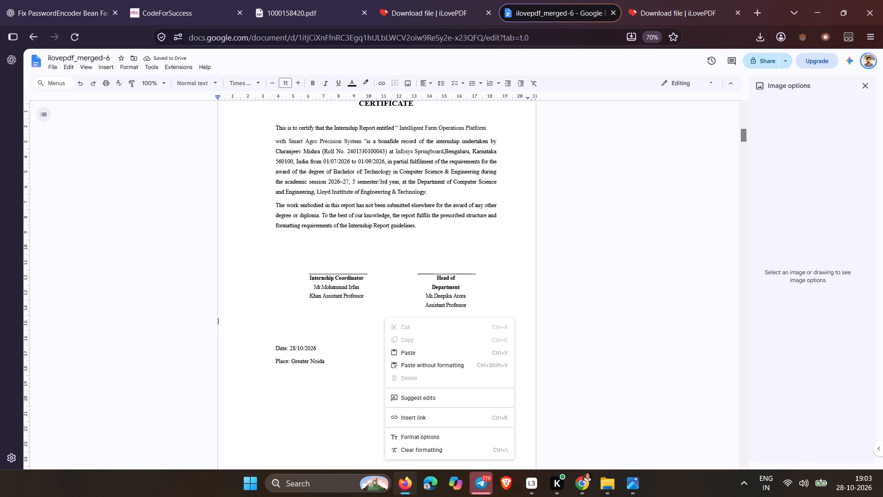
pyautogui.click(394, 353)
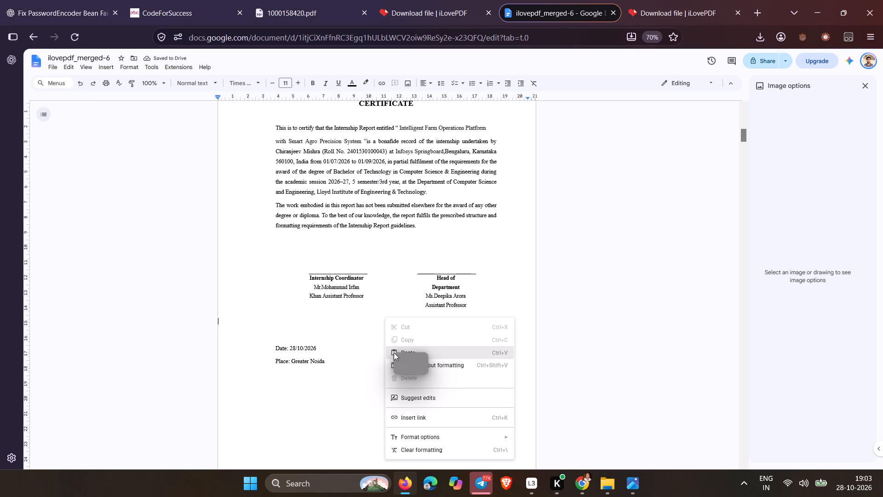
pyautogui.click(399, 360)
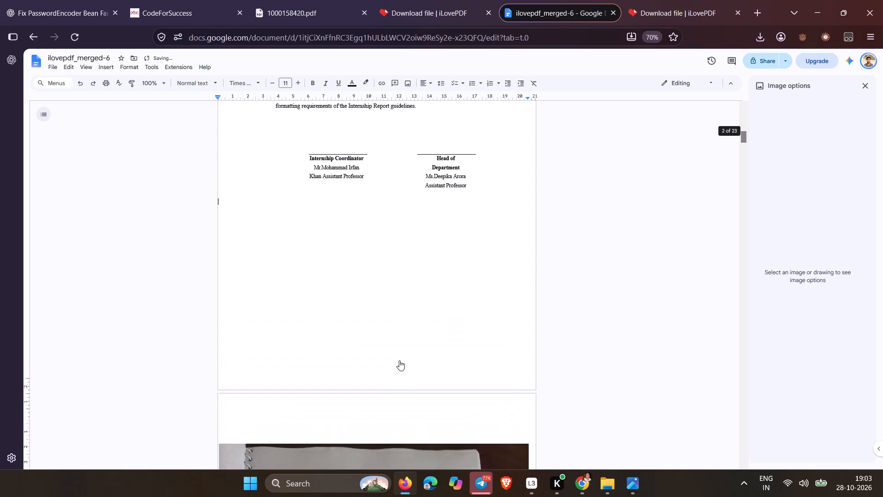
# Delete the typed CERTIFICATE heading, paragraphs and signature blocks above the pasted certificate photo.
pyautogui.scroll(1, 399, 360)
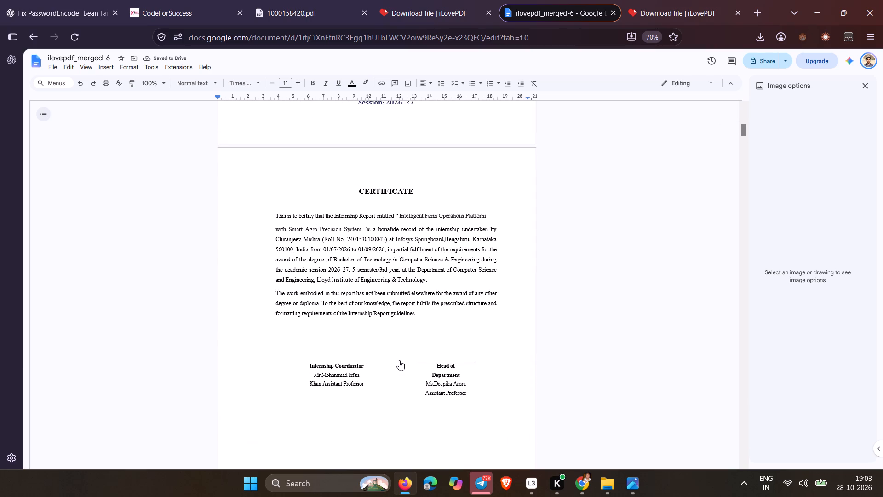
pyautogui.moveTo(319, 191); pyautogui.dragTo(346, 131)
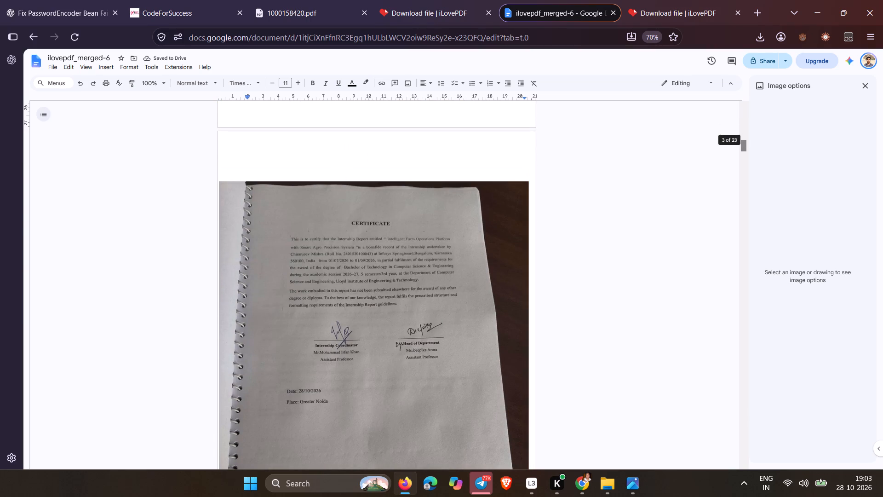
pyautogui.moveTo(346, 131); pyautogui.dragTo(348, 226)
pyautogui.press('BackSpace')
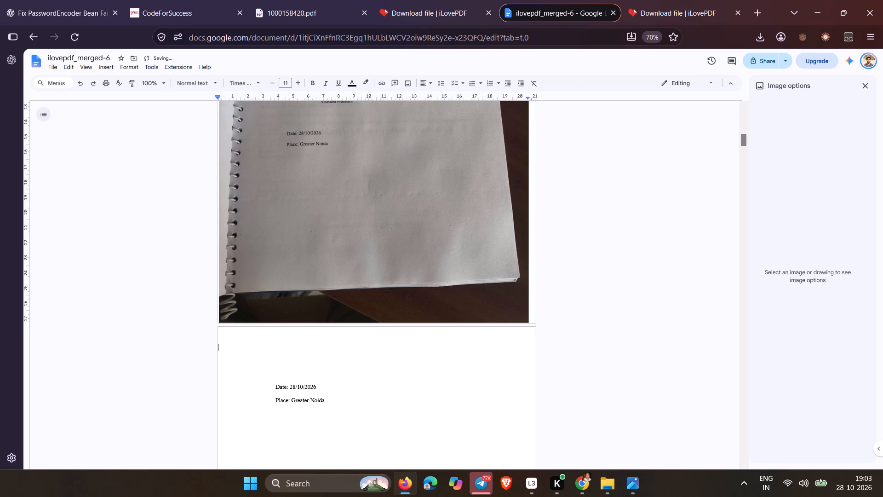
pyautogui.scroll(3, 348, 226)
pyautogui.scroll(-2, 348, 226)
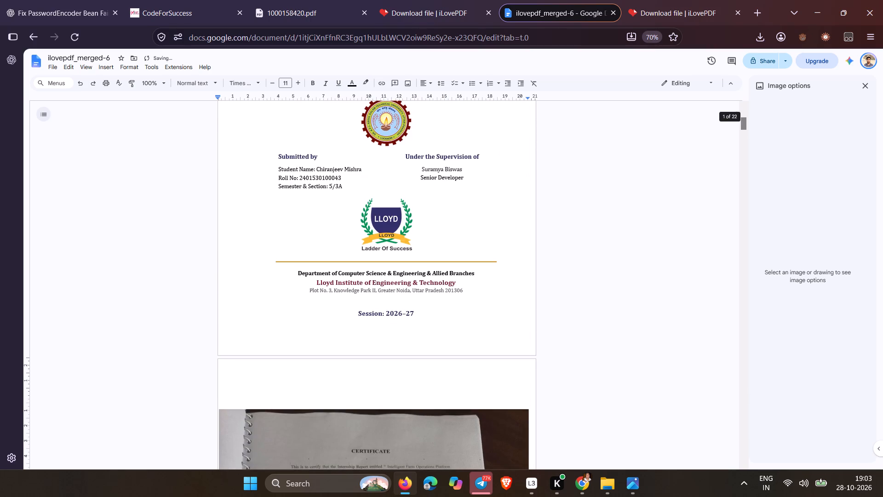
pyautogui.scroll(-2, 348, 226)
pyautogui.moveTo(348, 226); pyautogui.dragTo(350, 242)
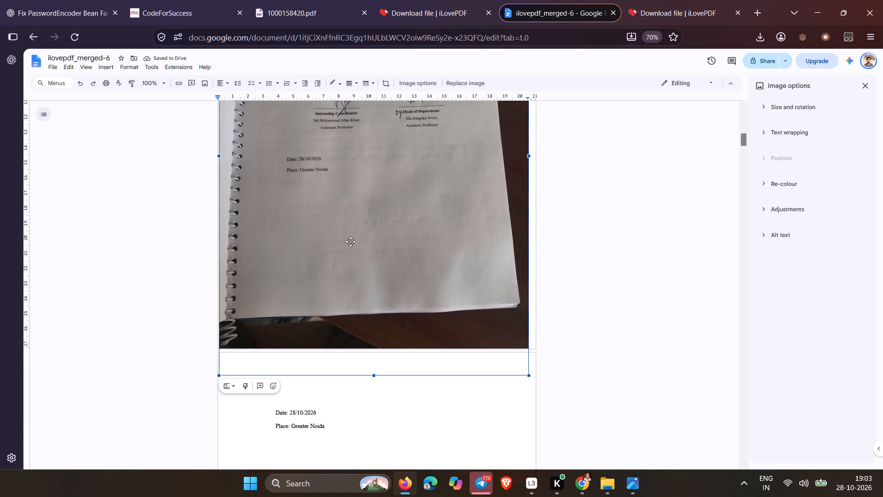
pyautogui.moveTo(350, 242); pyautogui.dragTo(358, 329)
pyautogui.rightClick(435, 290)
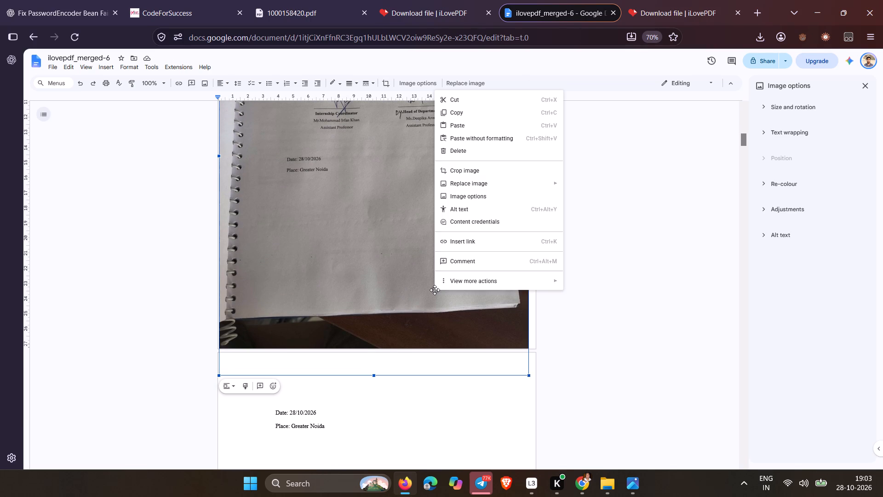
# Delete the leftover typed Date and Place lines on the page after the certificate photo.
pyautogui.click(331, 451)
pyautogui.press('BackSpace')
pyautogui.press('BackSpace')
pyautogui.press('BackSpace')
pyautogui.press('BackSpace')
pyautogui.press('BackSpace')
pyautogui.press('BackSpace')
pyautogui.press('BackSpace')
pyautogui.press('BackSpace')
pyautogui.press('BackSpace')
pyautogui.press('BackSpace')
pyautogui.press('BackSpace')
pyautogui.press('BackSpace')
pyautogui.press('BackSpace')
pyautogui.press('BackSpace')
pyautogui.press('BackSpace')
pyautogui.press('BackSpace')
pyautogui.press('BackSpace')
pyautogui.press('BackSpace')
pyautogui.press('BackSpace')
pyautogui.press('BackSpace')
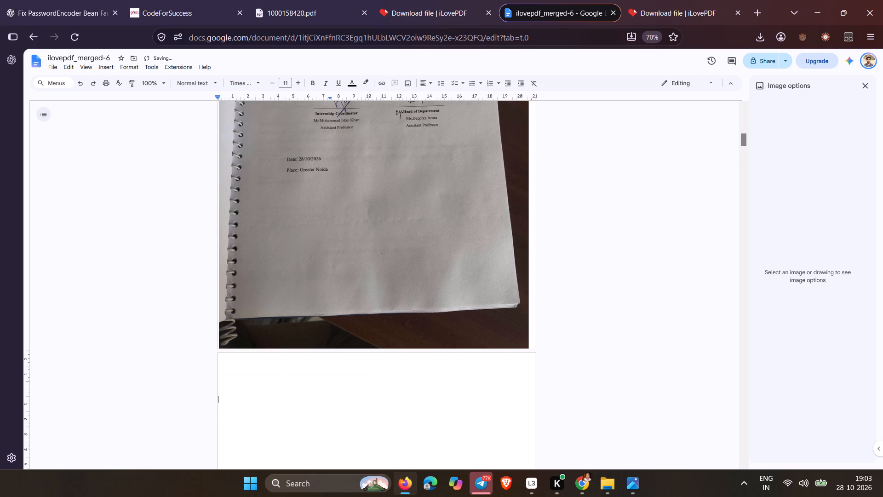
# Set the certificate photo's text wrapping to In front of text.
pyautogui.click(306, 326)
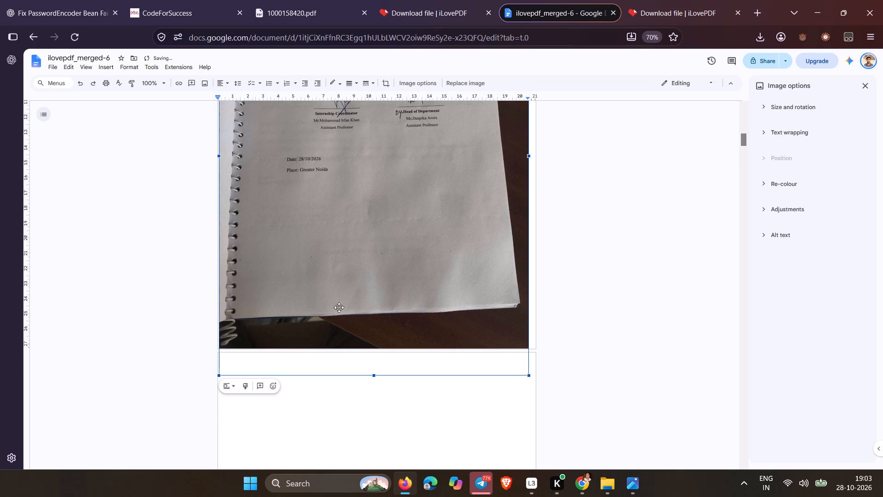
pyautogui.click(800, 137)
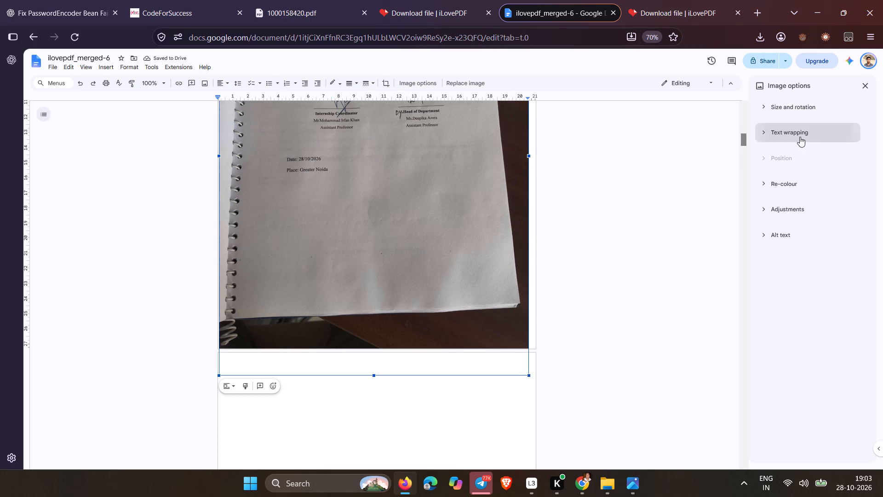
pyautogui.moveTo(803, 260); pyautogui.dragTo(812, 245)
pyautogui.click(812, 245)
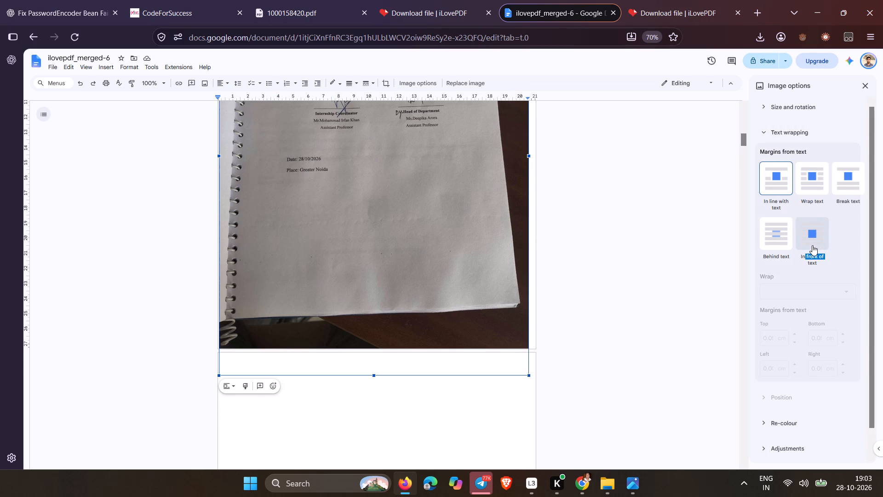
# Move the certificate photo slightly up and to the right so it reaches the page's right edge and stays on one page.
pyautogui.scroll(2, 614, 272)
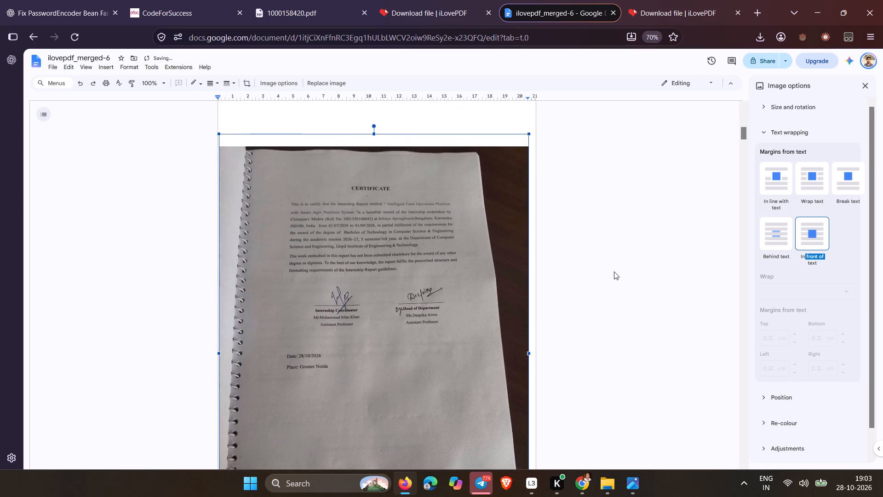
pyautogui.scroll(2, 614, 272)
pyautogui.scroll(-3, 625, 243)
pyautogui.scroll(2, 625, 243)
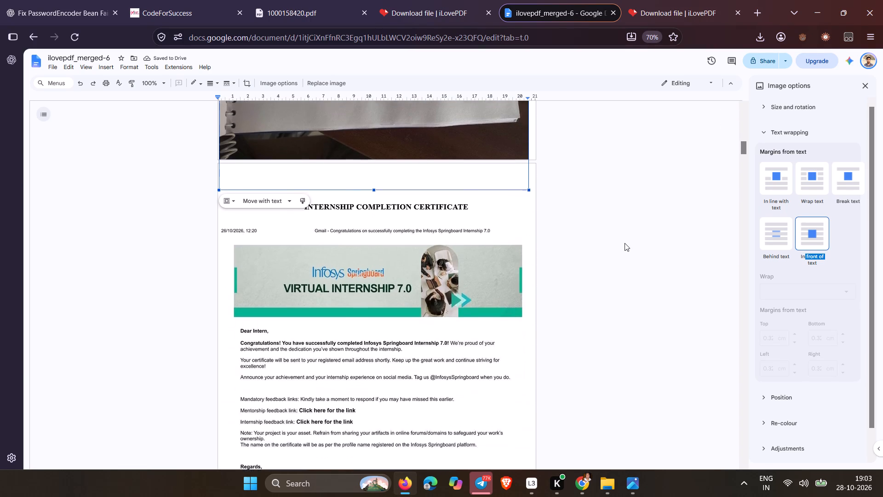
pyautogui.scroll(3, 625, 243)
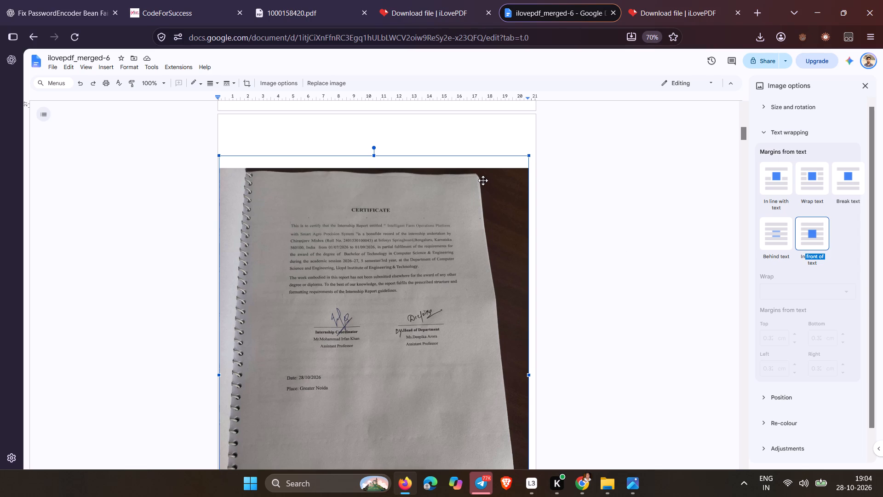
pyautogui.moveTo(483, 180); pyautogui.dragTo(487, 138)
pyautogui.click(487, 138)
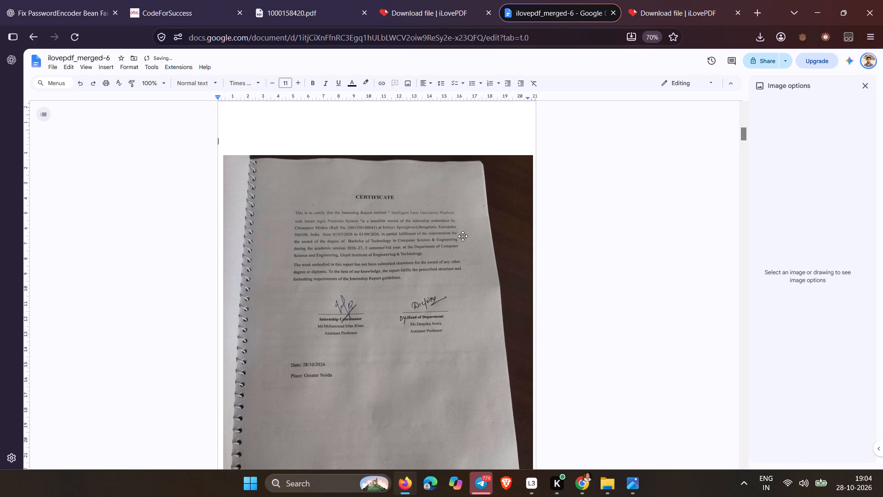
pyautogui.click(463, 236)
pyautogui.moveTo(463, 236); pyautogui.dragTo(463, 207)
pyautogui.moveTo(463, 207); pyautogui.dragTo(464, 170)
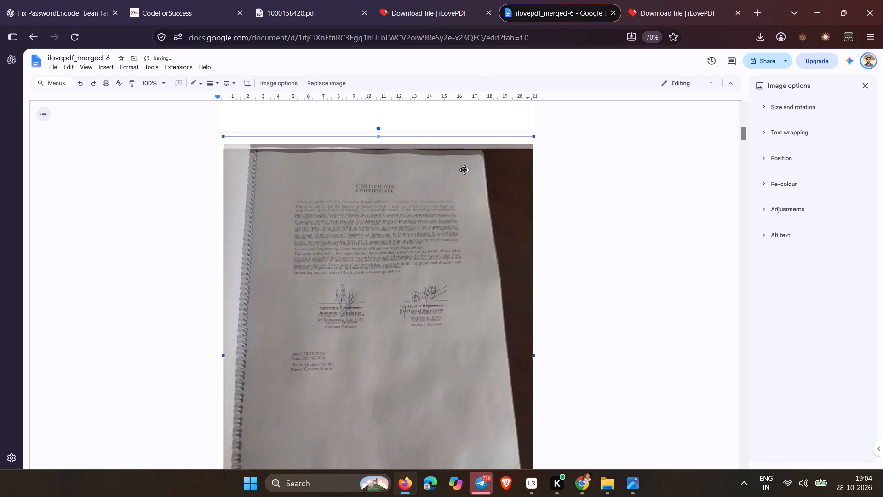
pyautogui.moveTo(464, 170); pyautogui.dragTo(464, 168)
pyautogui.scroll(1, 600, 239)
pyautogui.scroll(-3, 600, 239)
pyautogui.click(600, 239)
# Review the report from the cover page through the Certificate, Completion Certificate, Declaration and Acknowledgement pages to check the photos' placement.
pyautogui.scroll(-2, 600, 239)
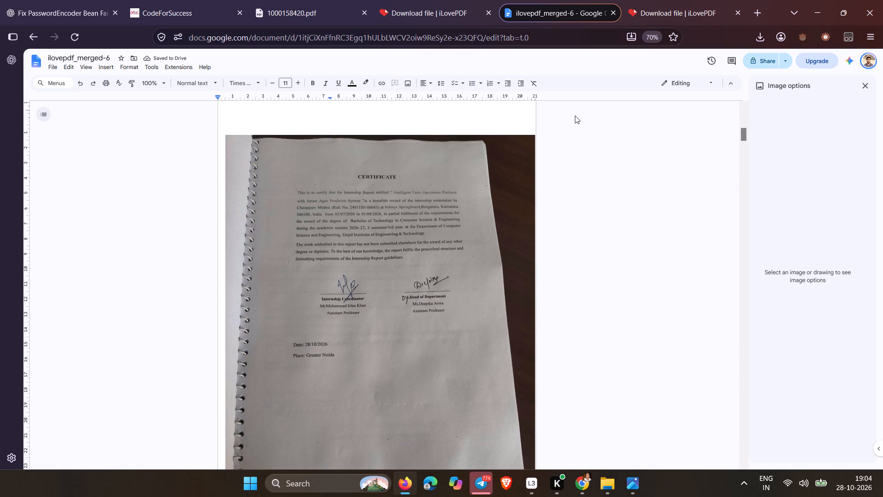
pyautogui.scroll(-1, 575, 116)
pyautogui.scroll(1, 604, 244)
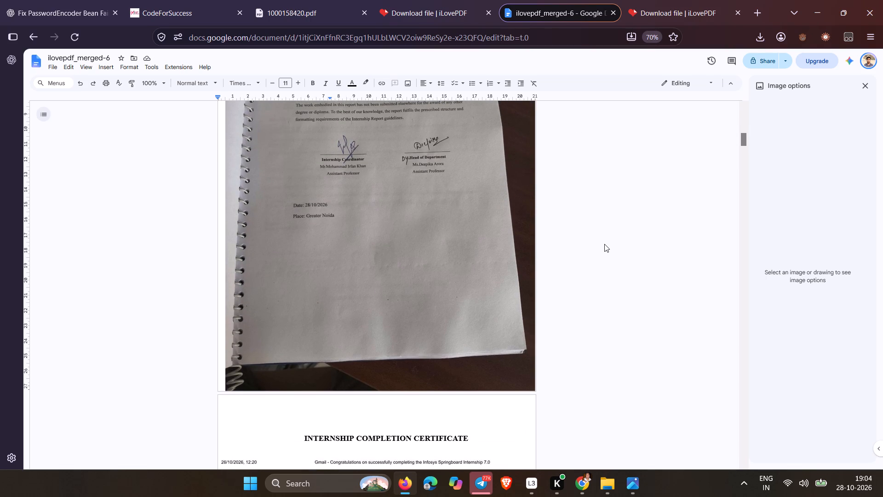
pyautogui.scroll(2, 604, 244)
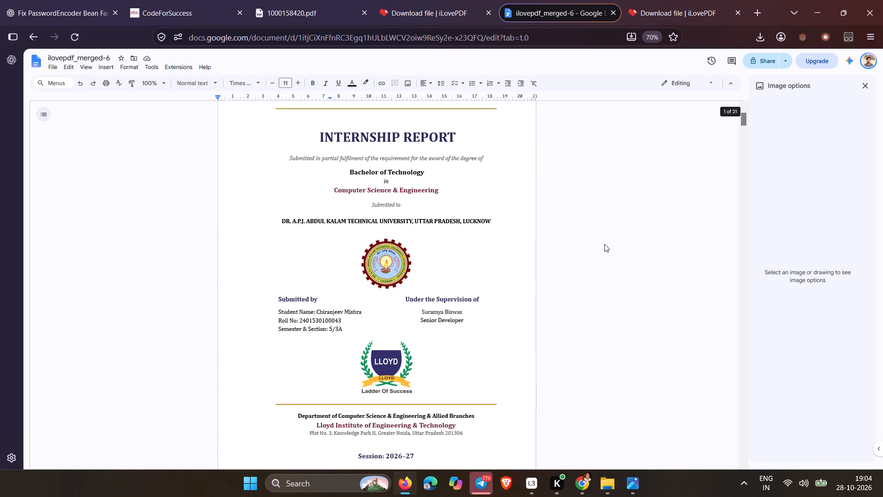
pyautogui.scroll(-3, 604, 244)
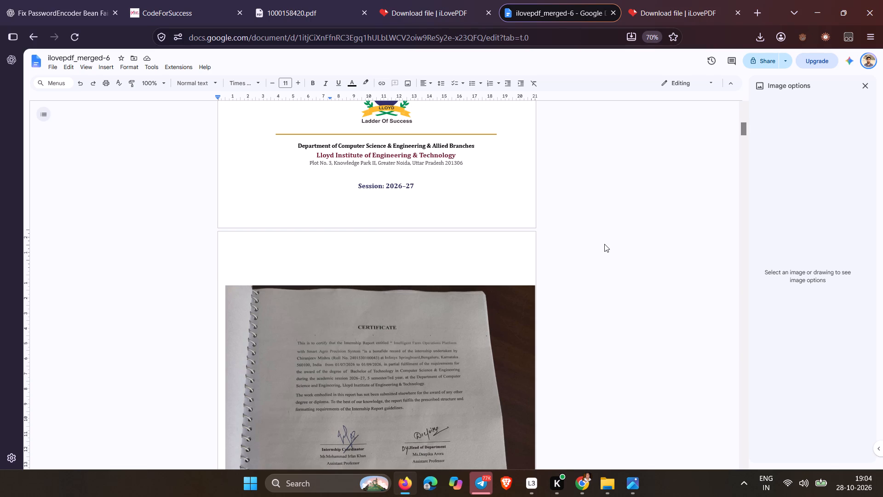
pyautogui.scroll(-6, 604, 244)
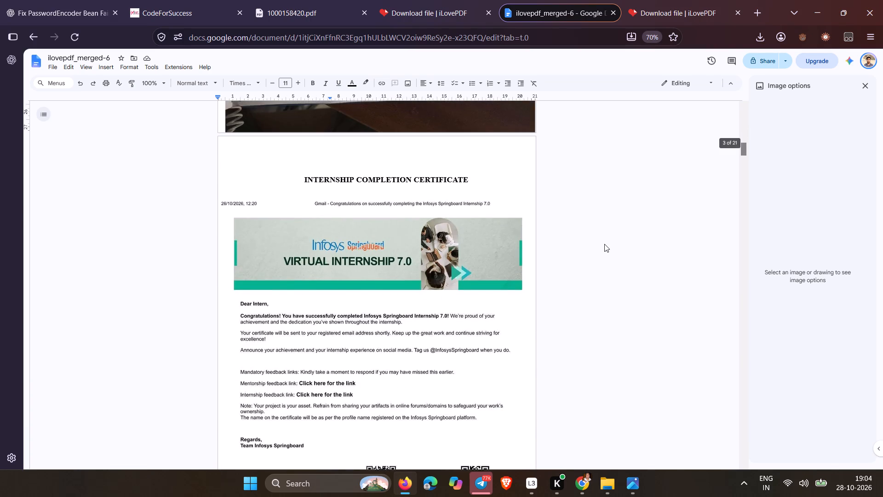
pyautogui.scroll(-6, 604, 244)
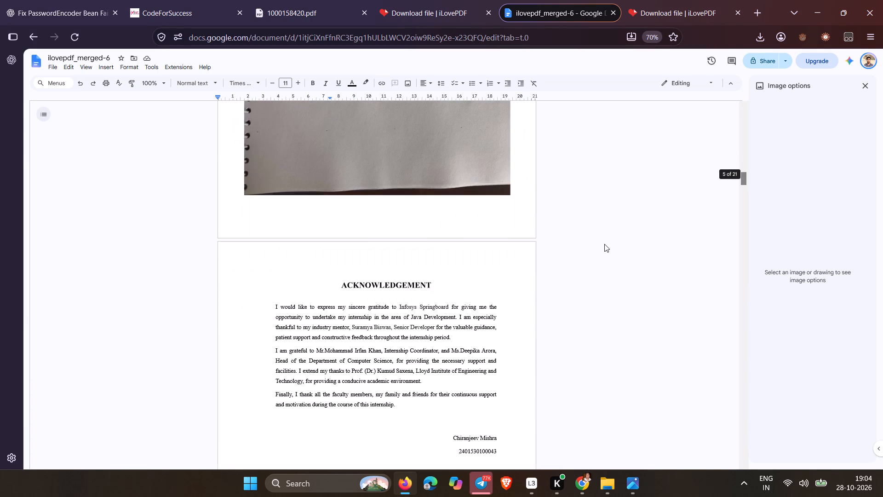
pyautogui.scroll(-4, 604, 244)
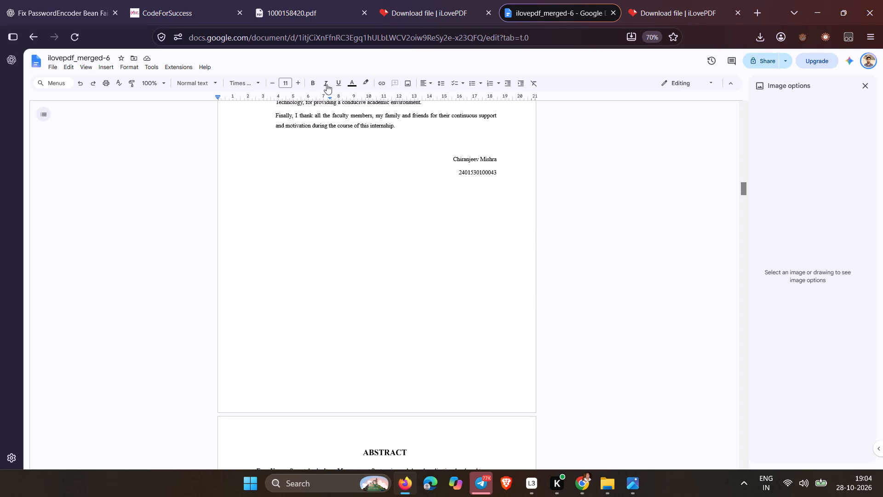
# Download the report as a PDF document and return to the report's document in the browser.
pyautogui.click(57, 68)
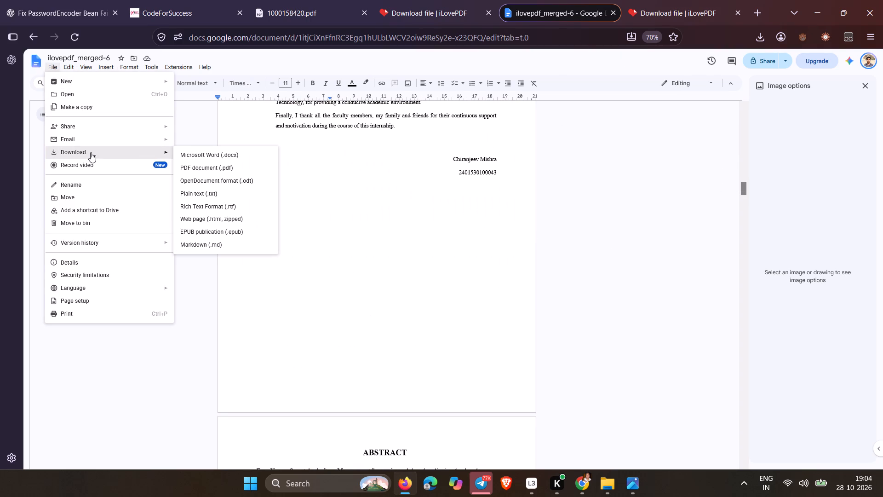
pyautogui.click(245, 162)
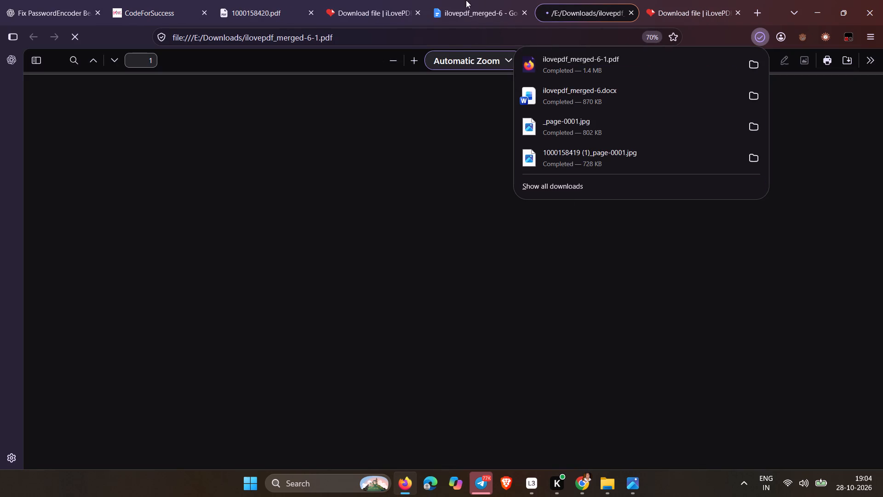
pyautogui.click(449, 1)
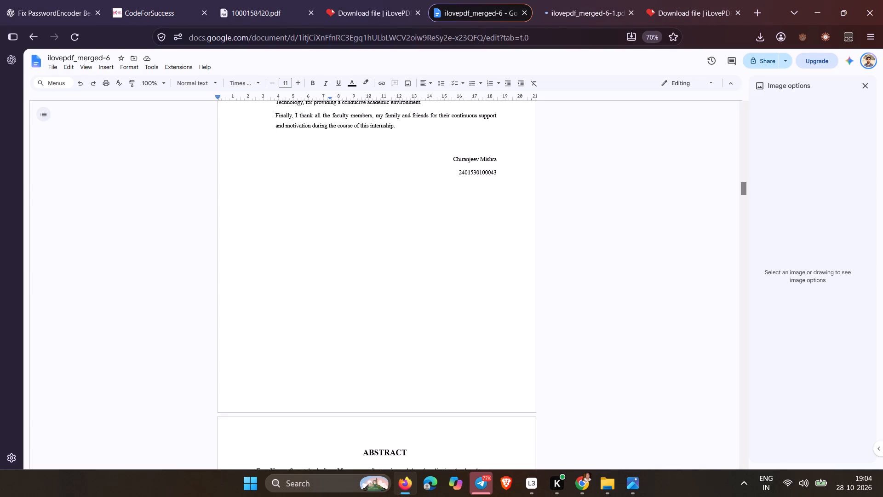
# Create a new blank Google Docs document from the report's document.
pyautogui.click(51, 72)
pyautogui.click(52, 65)
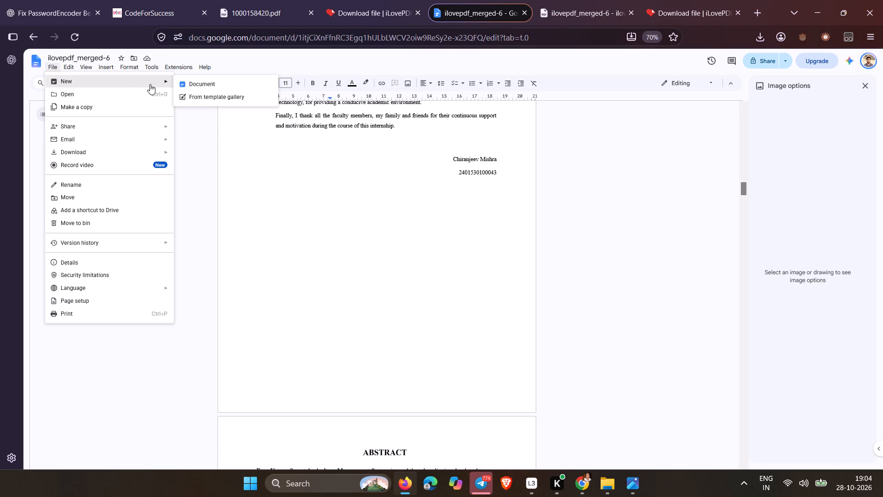
pyautogui.click(176, 84)
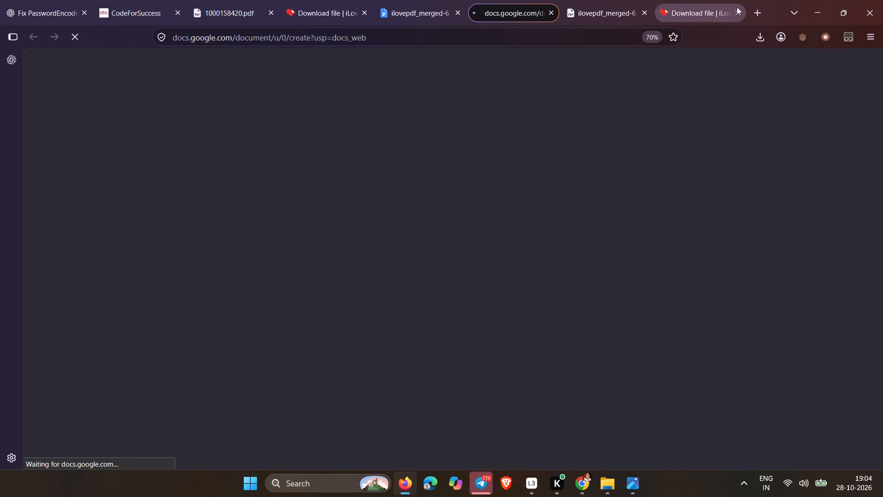
# Open github.com in a new browser tab and dismiss the Universe '26 promotion on the dashboard.
pyautogui.click(767, 15)
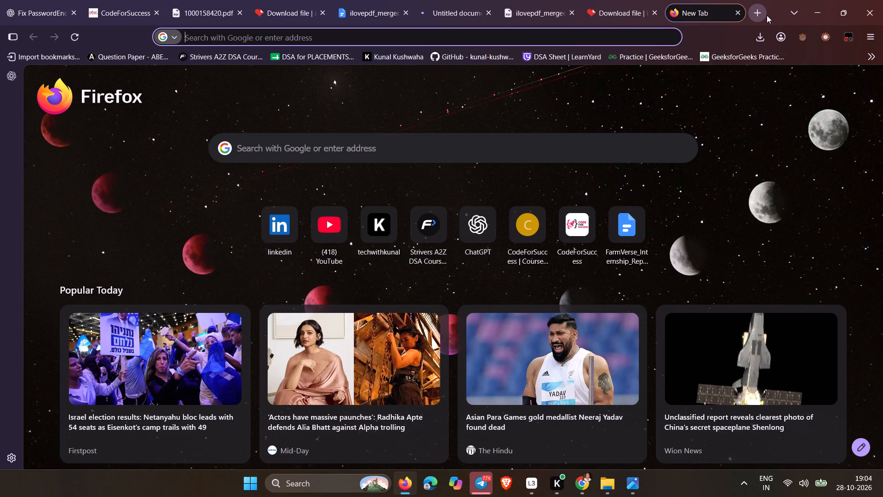
pyautogui.write('githu')
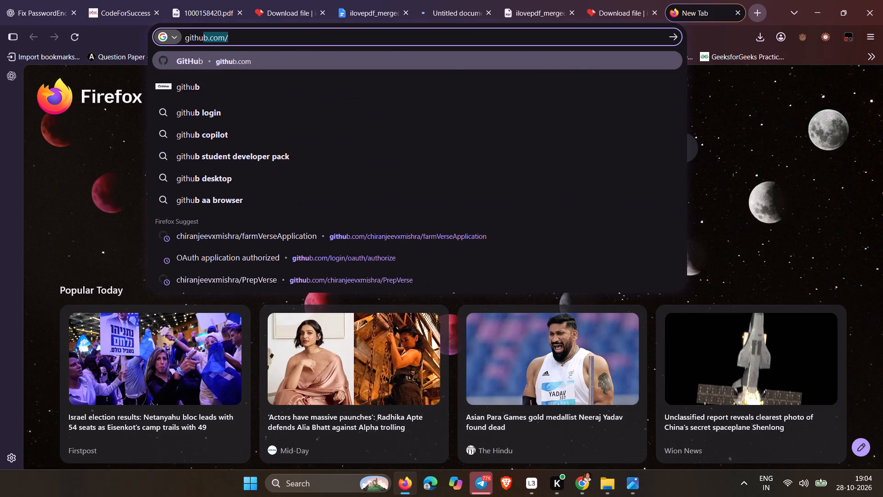
pyautogui.press('Return')
pyautogui.click(545, 0)
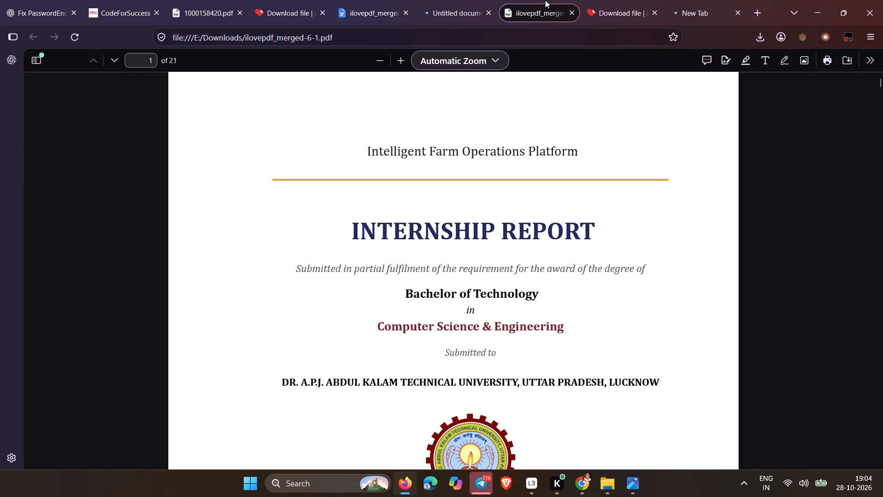
pyautogui.tripleClick(445, 0)
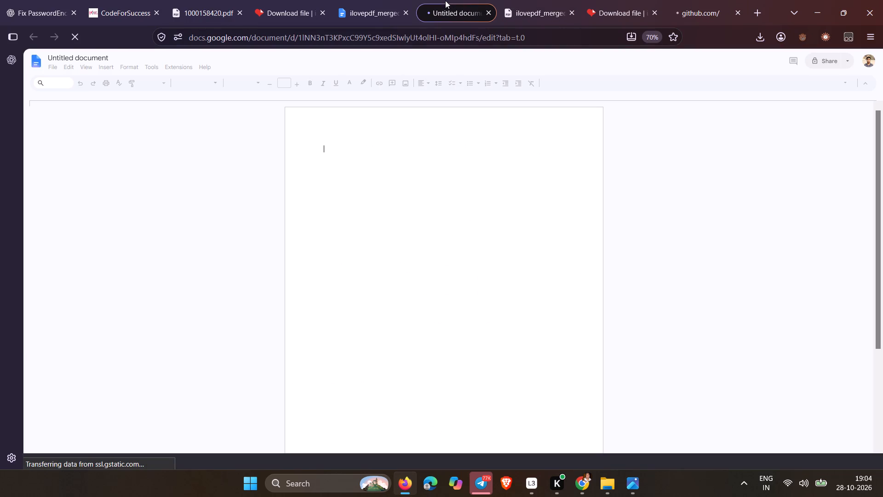
pyautogui.click(694, 0)
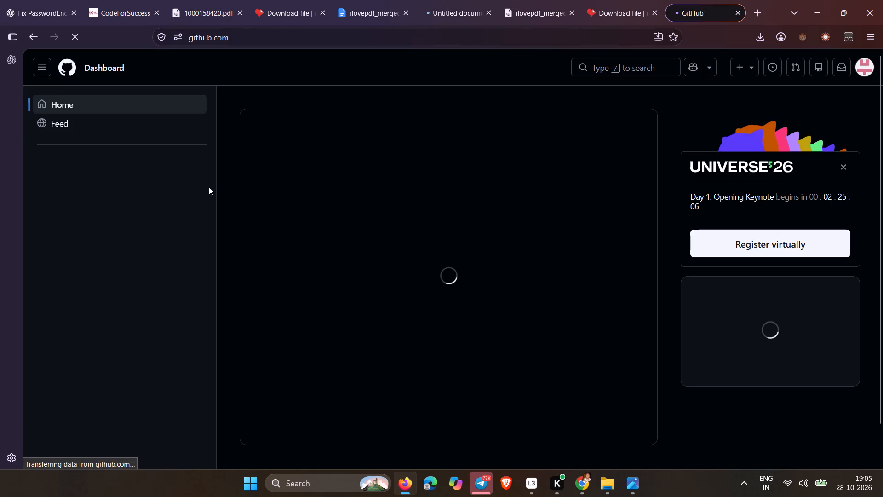
pyautogui.click(842, 163)
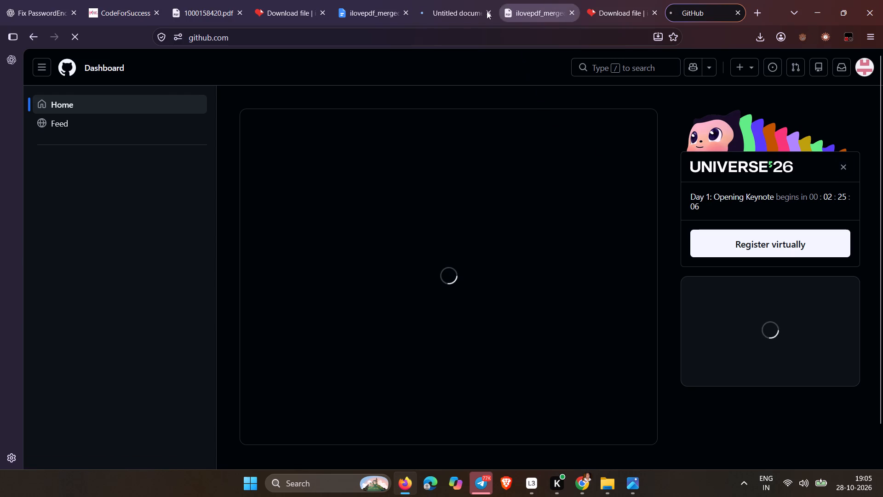
# In the untitled document, write the heading "GITHUB REPO:" at font size 18 and leave a blank line below it.
pyautogui.click(451, 13)
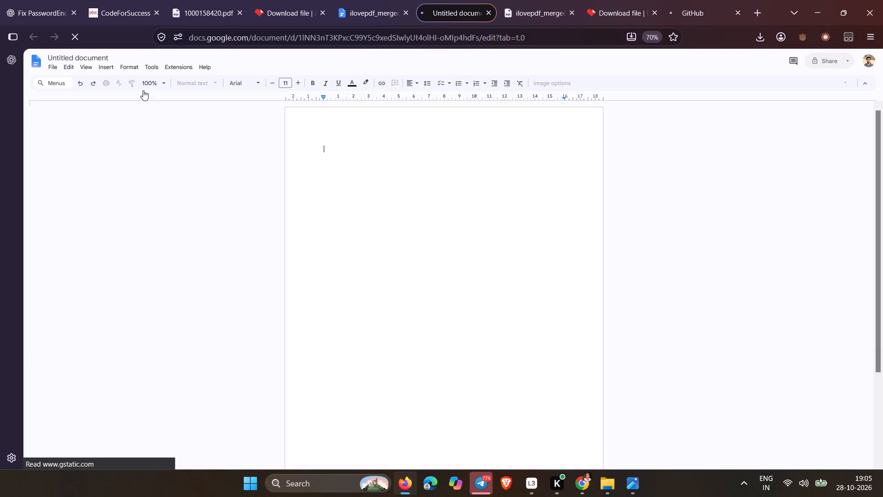
pyautogui.click(295, 83)
pyautogui.tripleClick(295, 83)
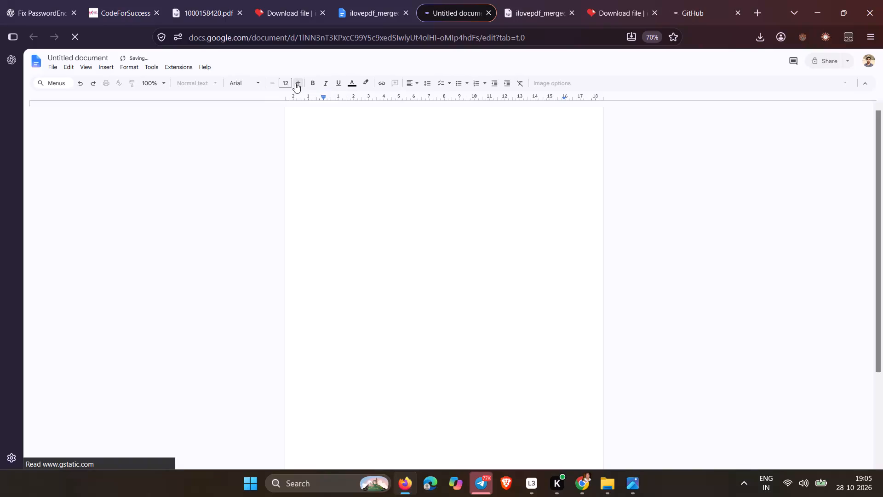
pyautogui.tripleClick(295, 83)
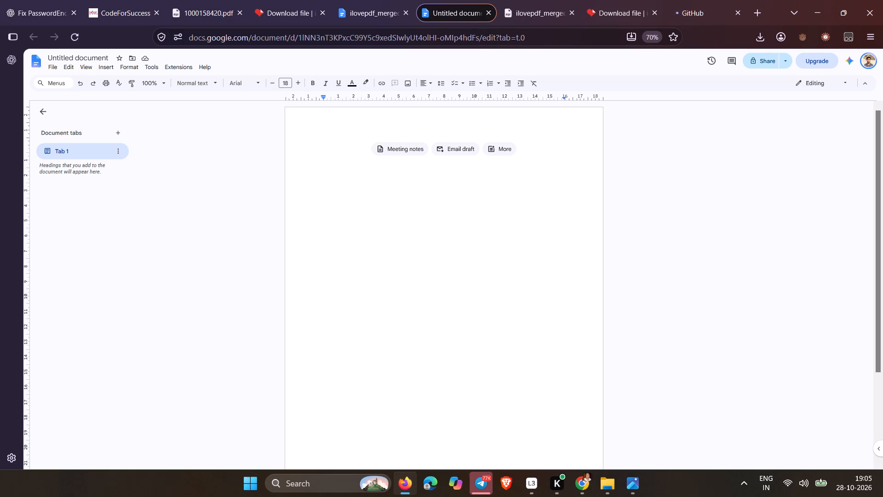
pyautogui.write('GIT')
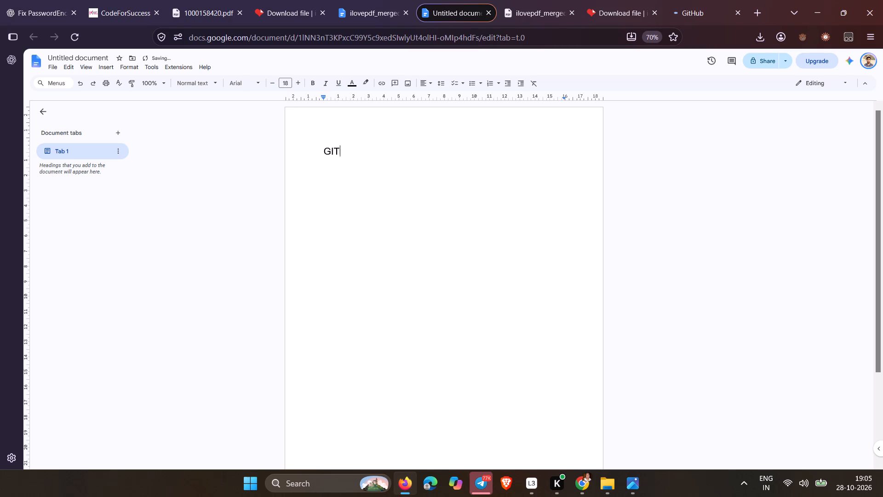
pyautogui.write('HUB')
pyautogui.hotkey('shift', 'space')
pyautogui.write('REP')
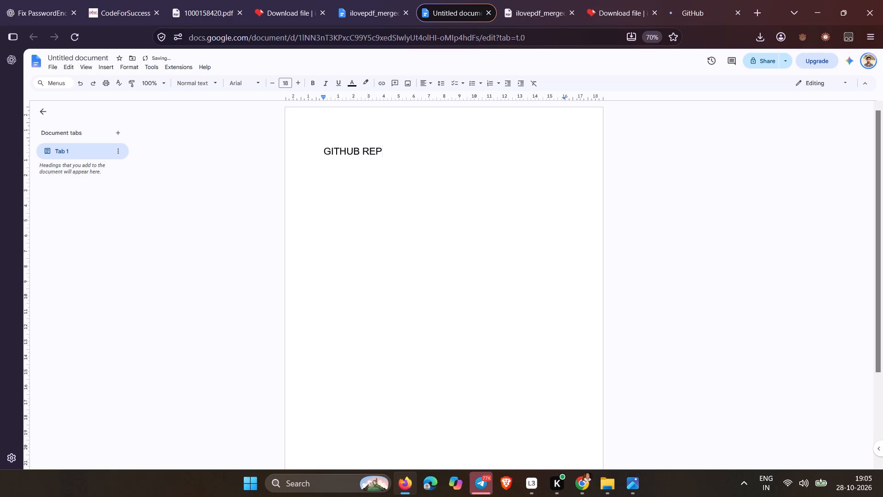
pyautogui.hotkey('shift', 'o')
pyautogui.hotkey('shift', ':')
pyautogui.hotkey('shift', 'Return')
pyautogui.hotkey('shift', 'Return')
pyautogui.rightClick(353, 196)
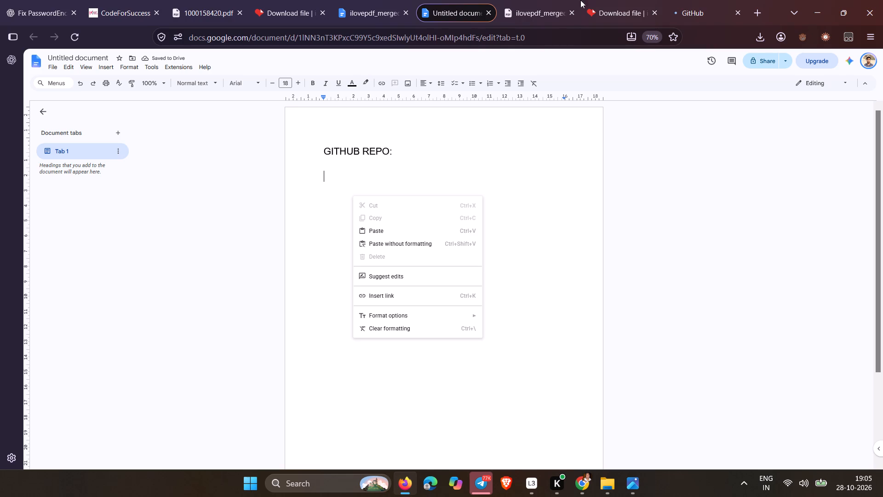
# Copy the link to the farmVerseApplication repository from the top repositories on the GitHub dashboard.
pyautogui.click(682, 0)
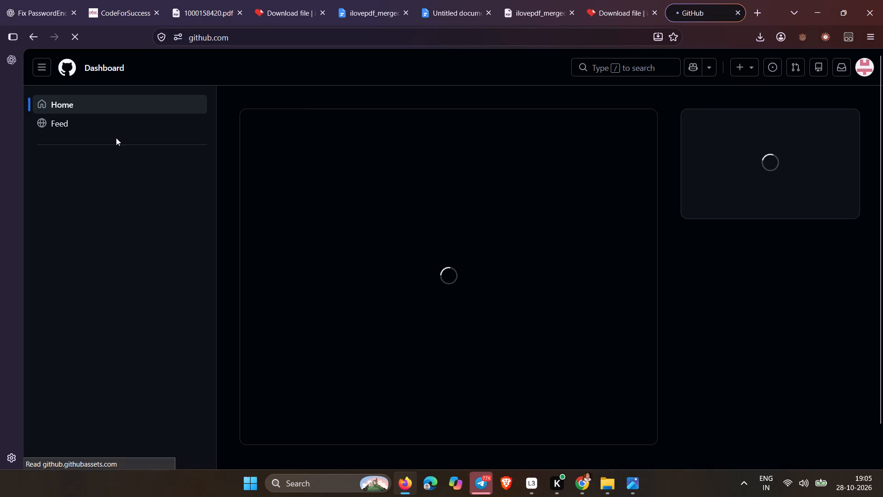
pyautogui.click(95, 121)
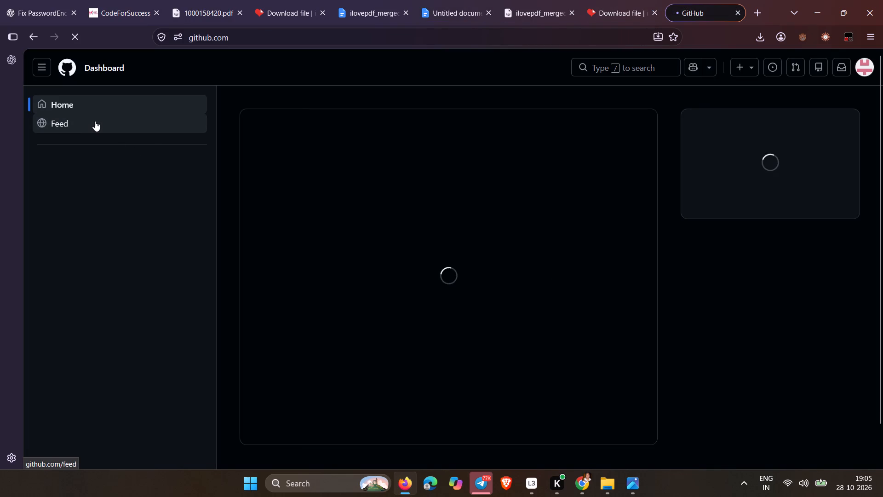
pyautogui.click(29, 108)
pyautogui.click(34, 109)
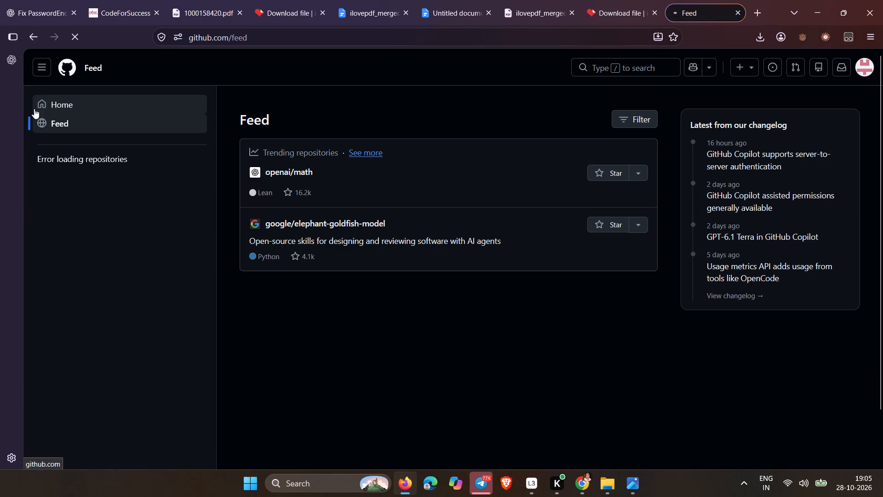
pyautogui.click(42, 109)
pyautogui.click(42, 65)
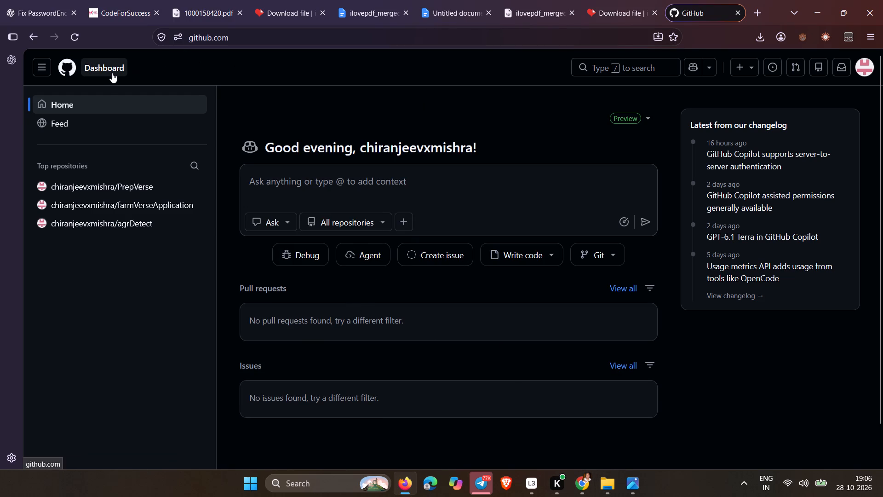
pyautogui.rightClick(104, 205)
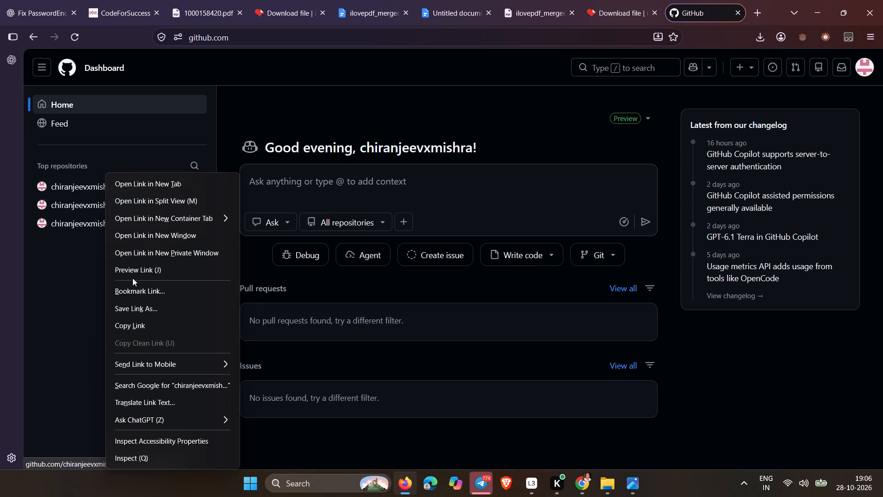
pyautogui.click(141, 326)
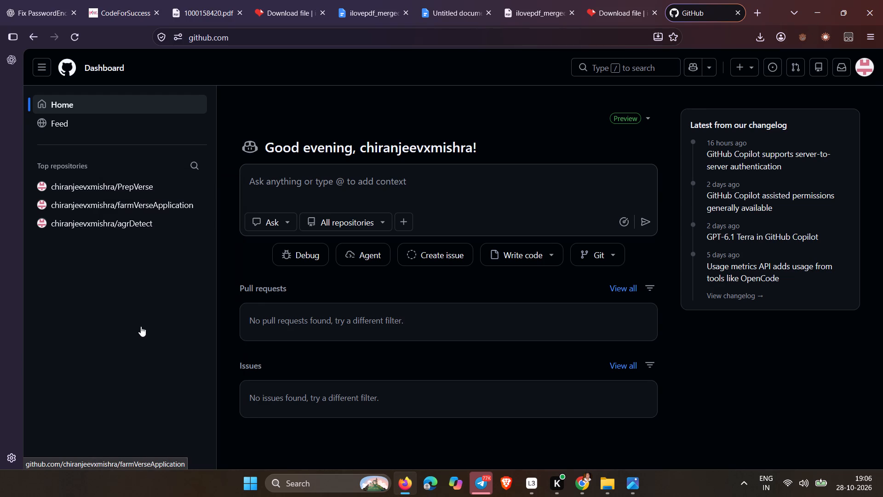
# Paste the copied repository link below the heading in the untitled document.
pyautogui.click(430, 6)
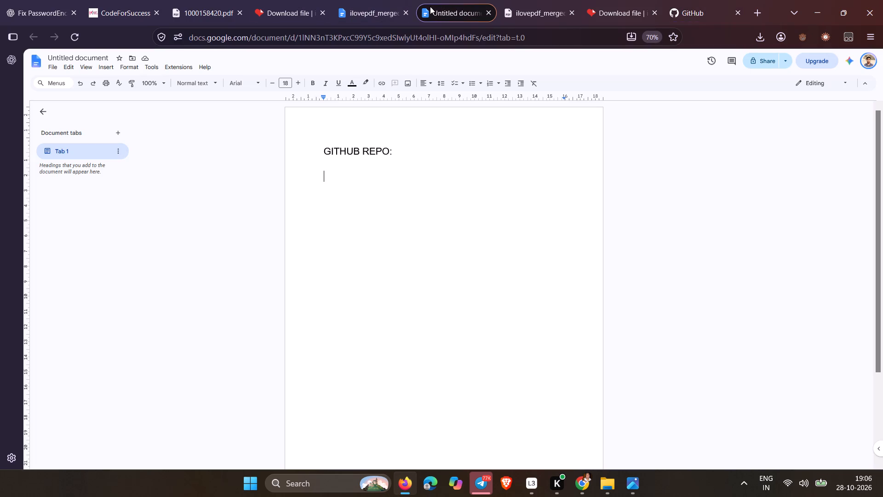
pyautogui.hotkey('ctrl', 'v')
pyautogui.click(374, 175)
pyautogui.rightClick(374, 175)
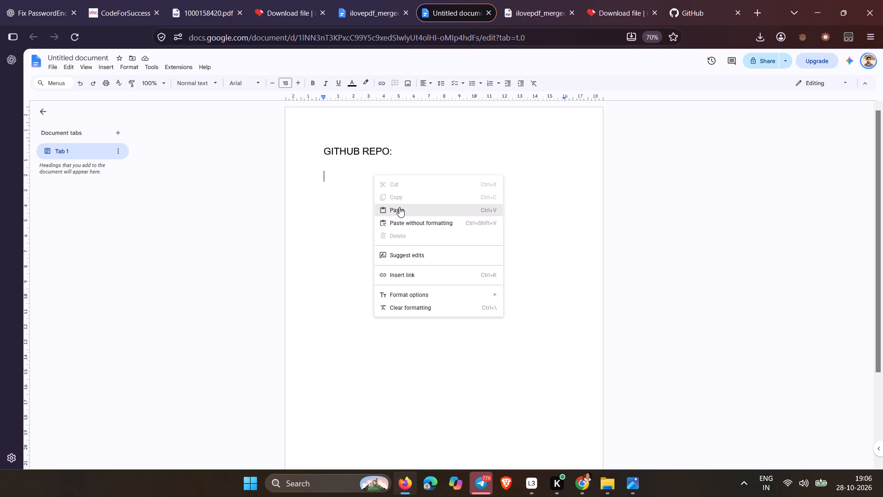
pyautogui.click(399, 207)
pyautogui.click(412, 212)
pyautogui.click(419, 223)
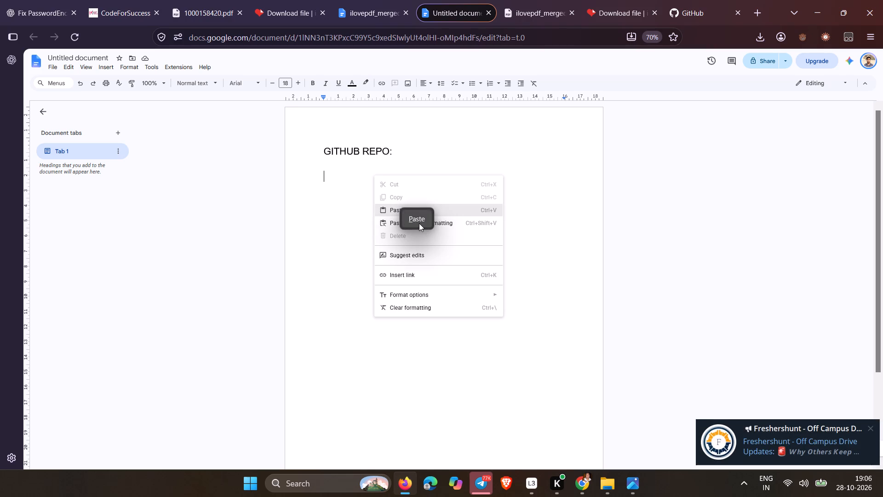
# Turn the pasted repository address into a clickable hyperlink.
pyautogui.moveTo(320, 176); pyautogui.dragTo(344, 195)
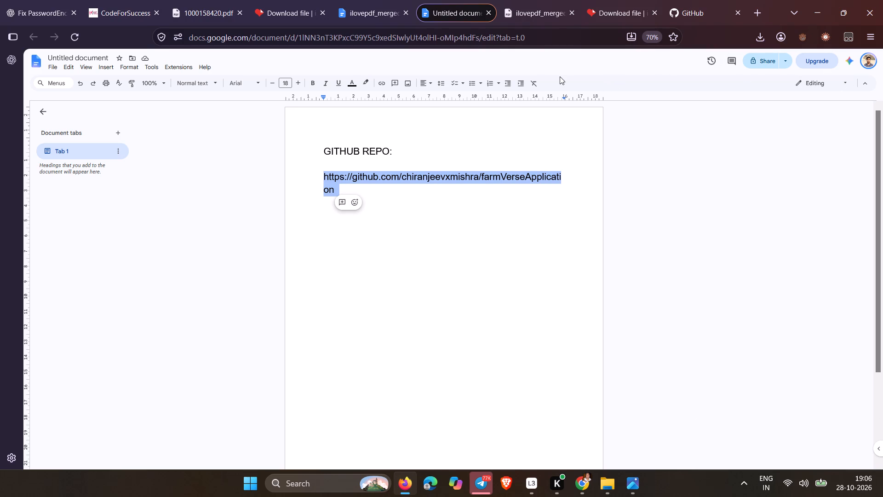
pyautogui.click(383, 86)
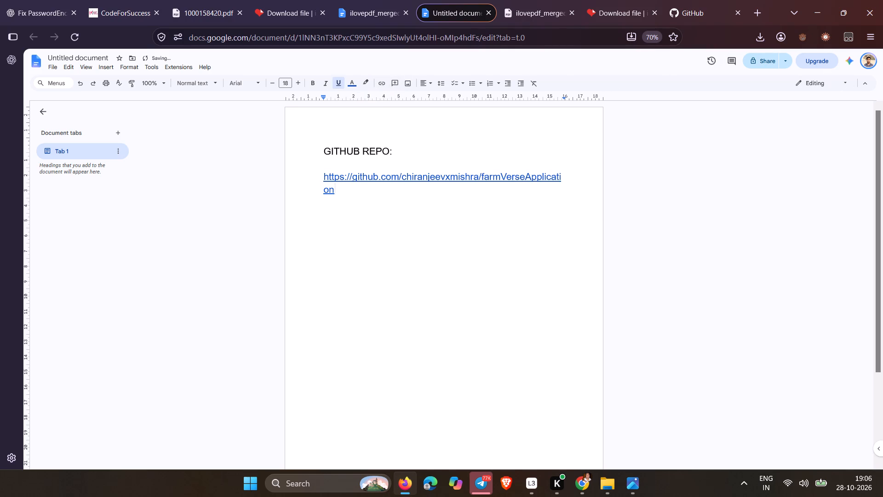
pyautogui.click(358, 179)
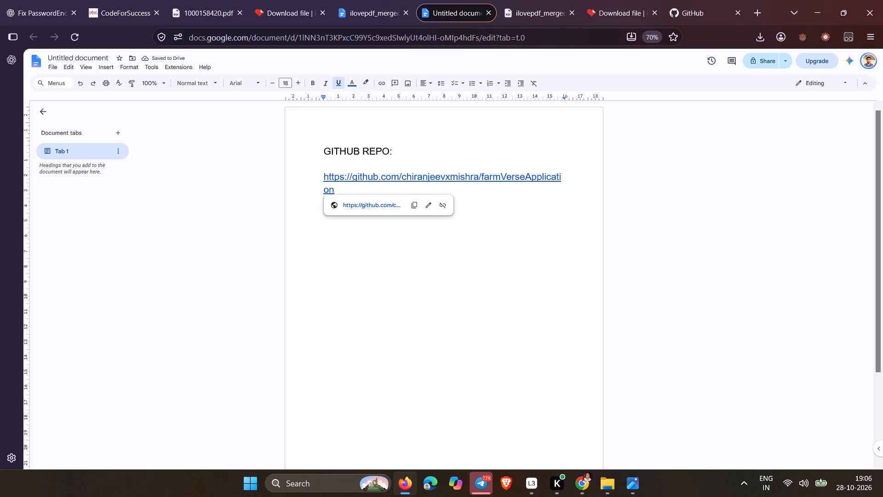
# Extend the heading with the word LINK so it reads "GITHUB REPO LINK:".
pyautogui.click(386, 155)
pyautogui.press('space')
pyautogui.write('Link')
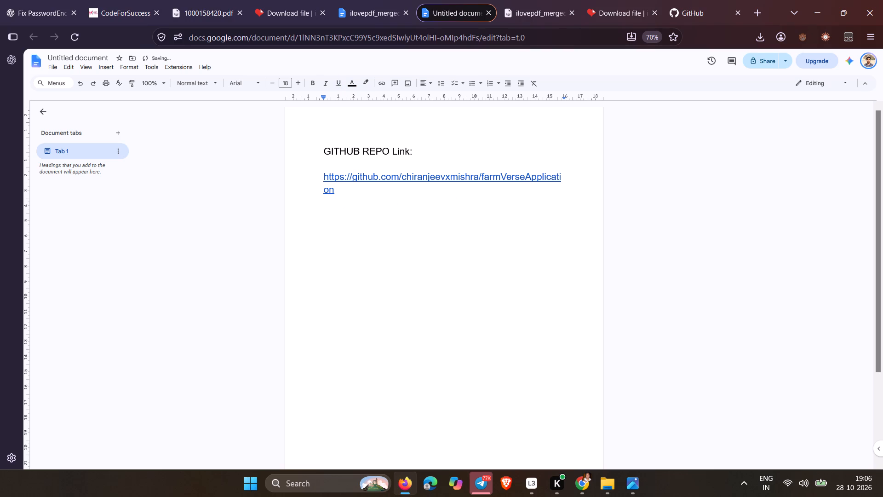
pyautogui.press('BackSpace')
pyautogui.press('BackSpace')
pyautogui.hotkey('shift', 'BackSpace')
pyautogui.write('INK')
# Make the "GITHUB REPO LINK:" heading bold with black text.
pyautogui.moveTo(325, 150); pyautogui.dragTo(410, 150)
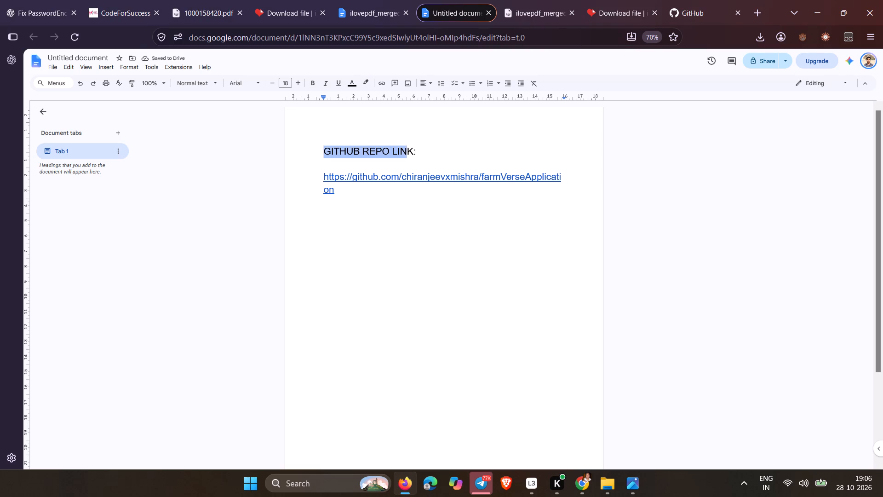
pyautogui.moveTo(410, 150); pyautogui.dragTo(421, 150)
pyautogui.click(317, 80)
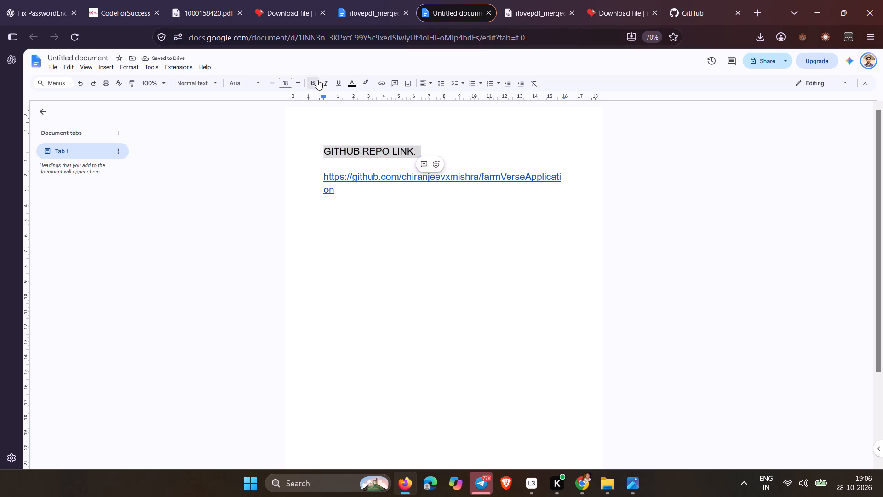
pyautogui.click(356, 87)
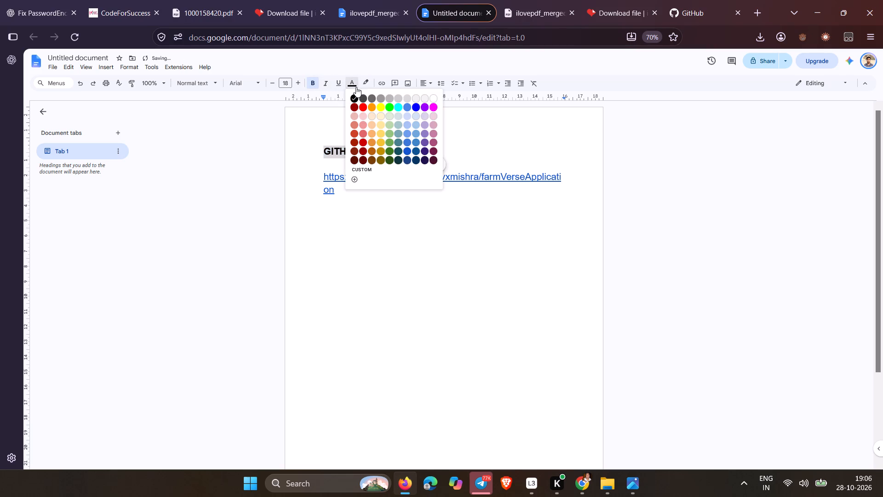
pyautogui.click(358, 96)
pyautogui.click(728, 173)
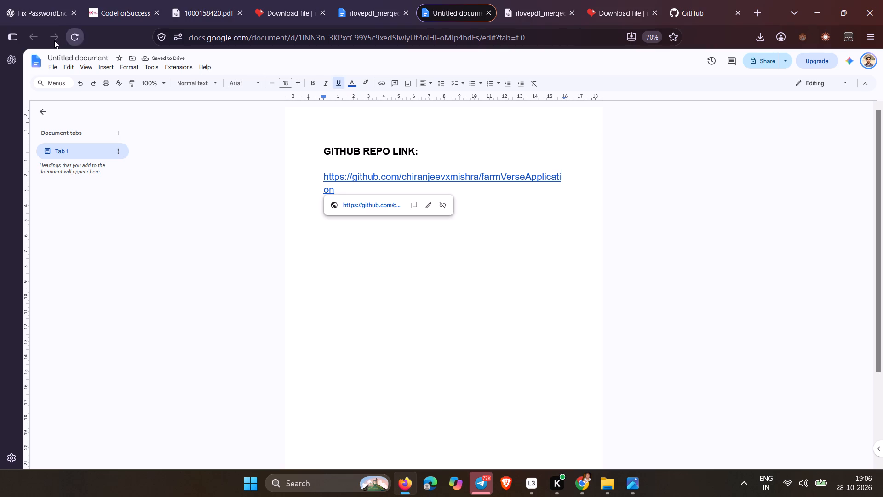
# Download the repository link document as a PDF.
pyautogui.click(55, 70)
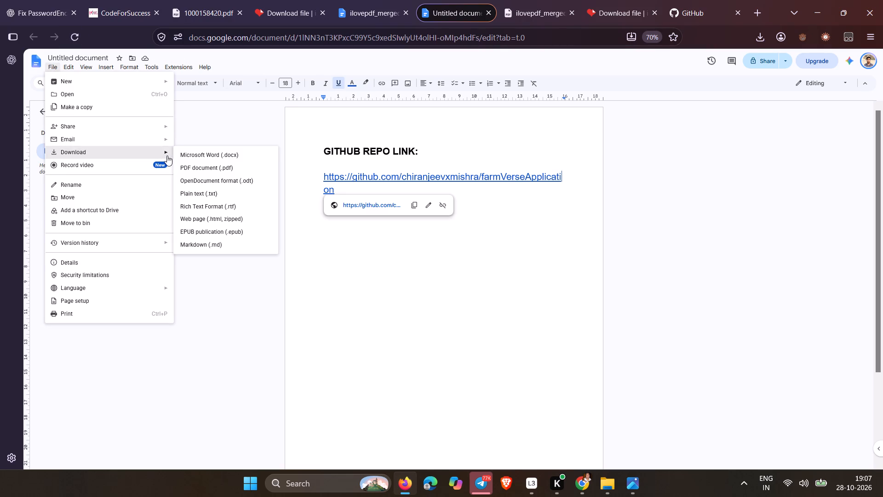
pyautogui.click(187, 172)
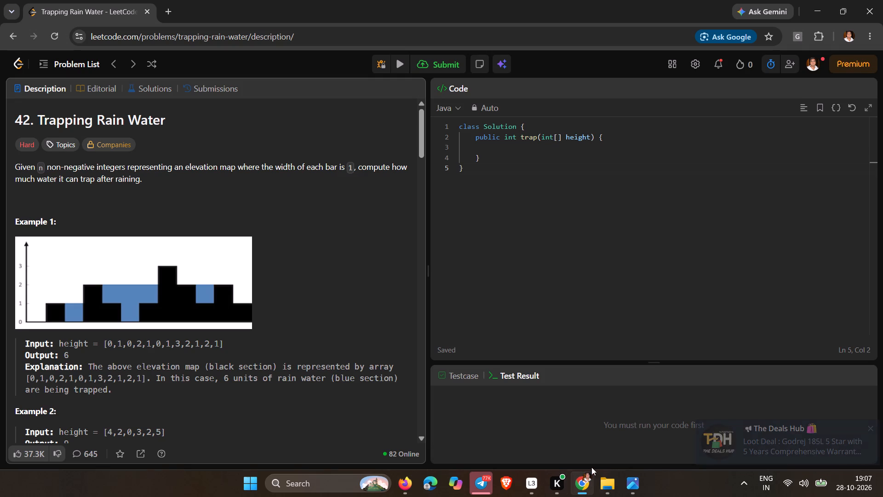
# Switch to File Explorer and look through the files in the Downloads folder, from the newest back to early September.
pyautogui.click(608, 486)
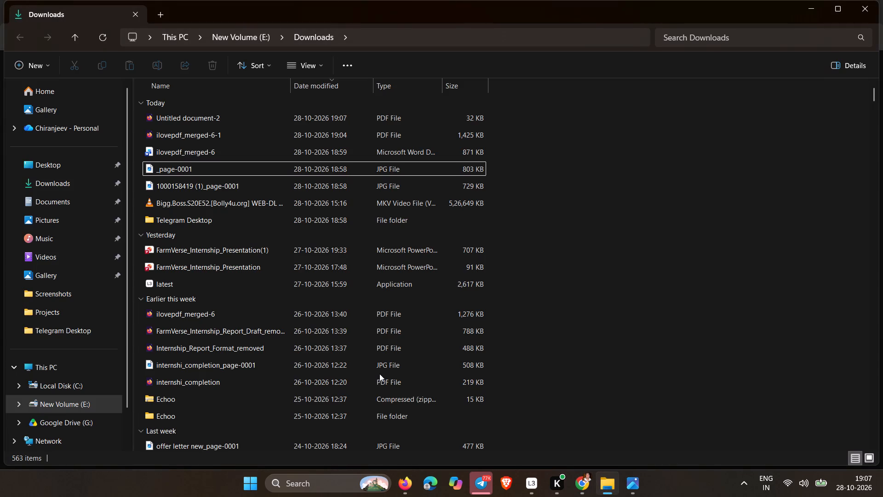
pyautogui.scroll(4, 379, 374)
pyautogui.scroll(2, 200, 187)
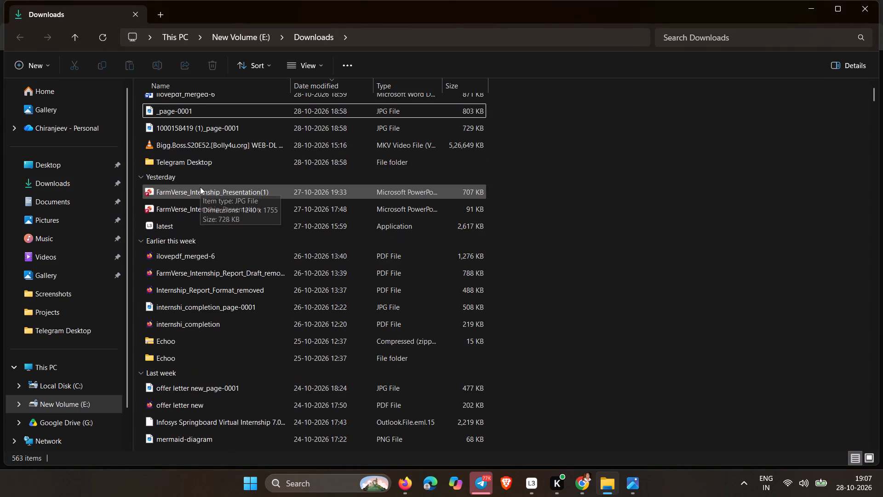
pyautogui.scroll(-1, 200, 187)
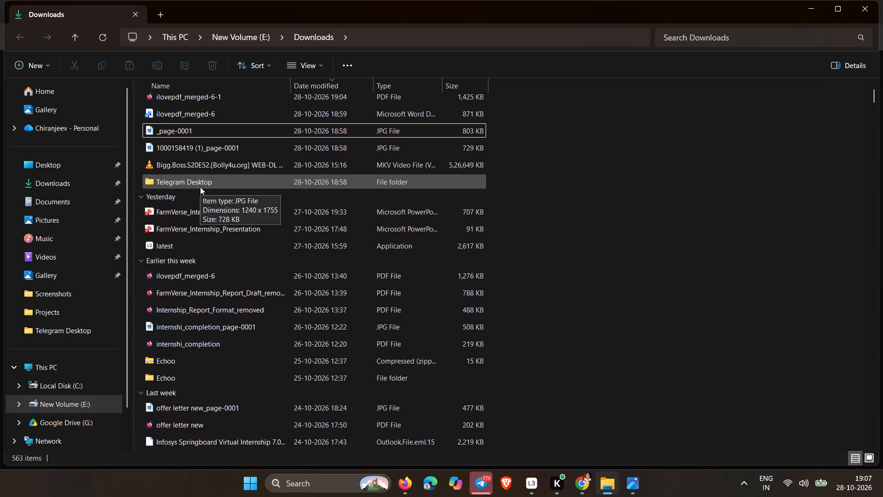
pyautogui.scroll(-1, 200, 187)
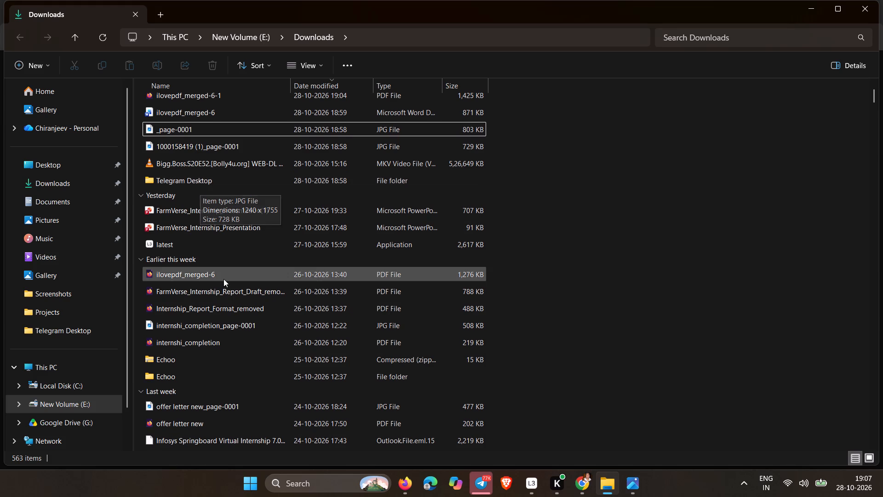
pyautogui.scroll(-2, 224, 279)
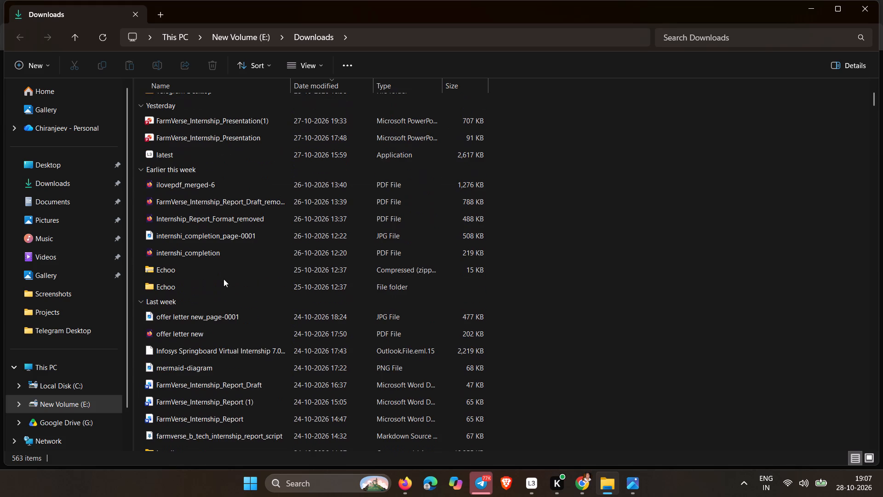
pyautogui.scroll(-2, 224, 279)
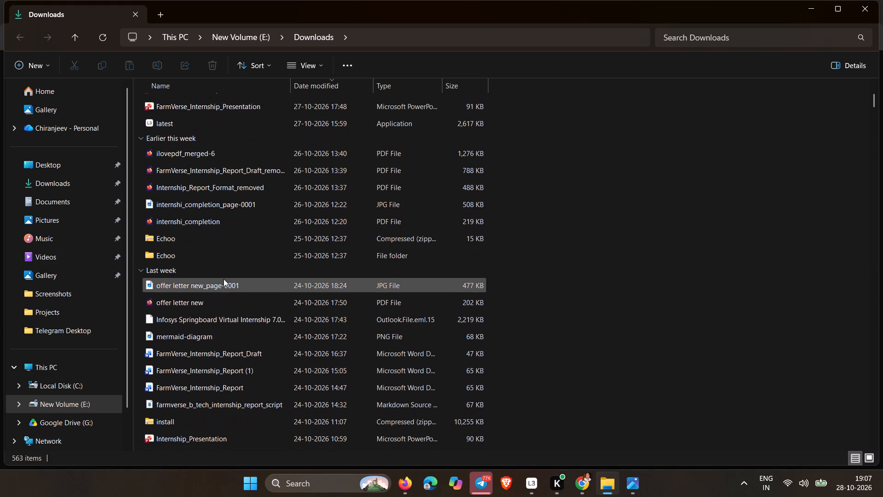
pyautogui.click(226, 300)
pyautogui.scroll(-1, 226, 300)
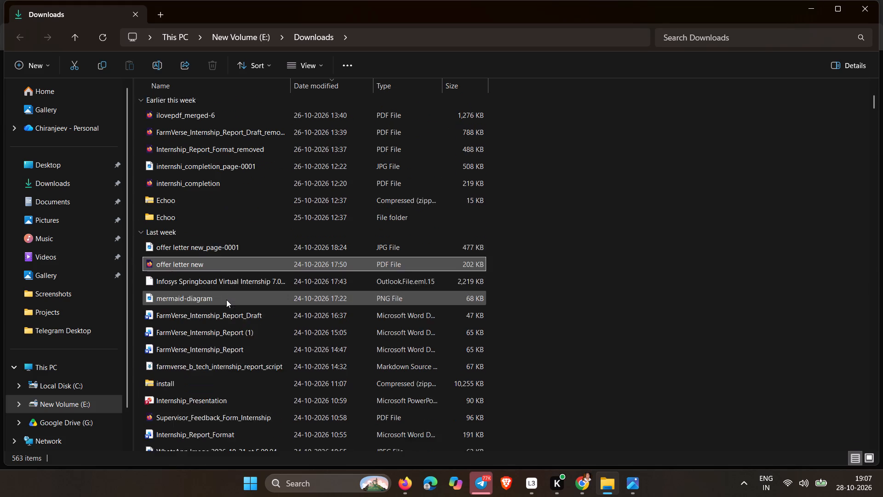
pyautogui.scroll(-2, 226, 300)
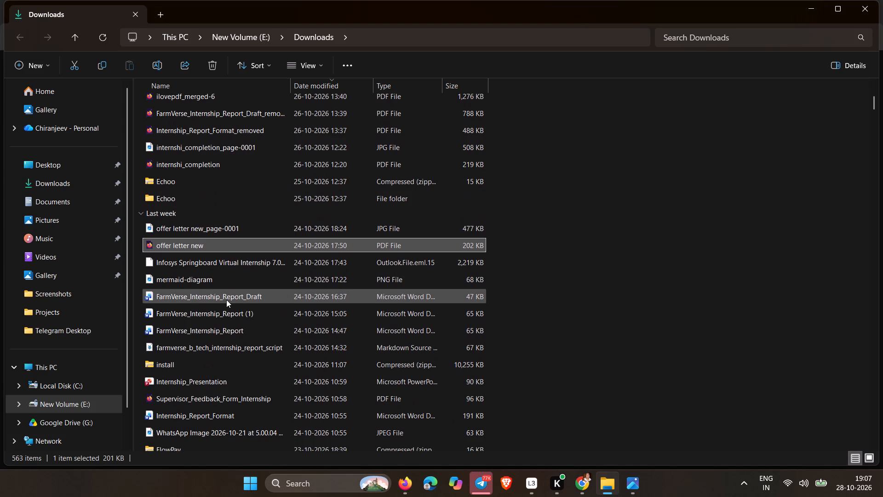
pyautogui.scroll(-1, 226, 300)
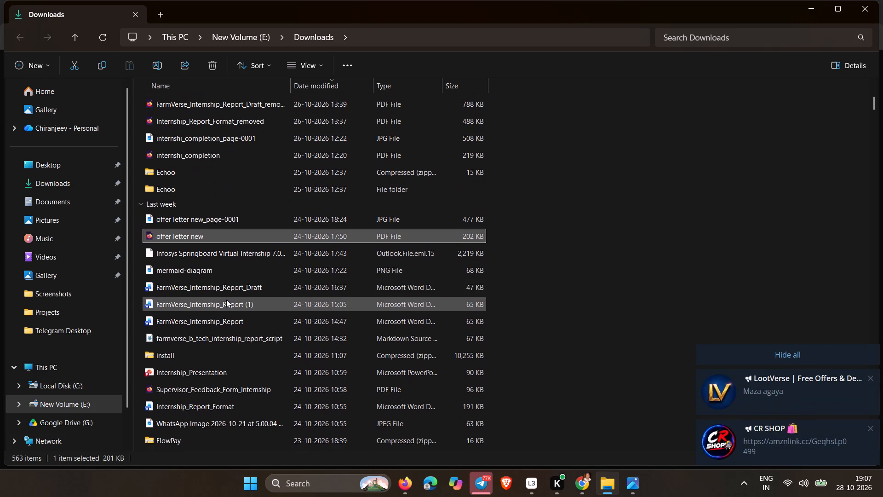
pyautogui.scroll(-3, 226, 300)
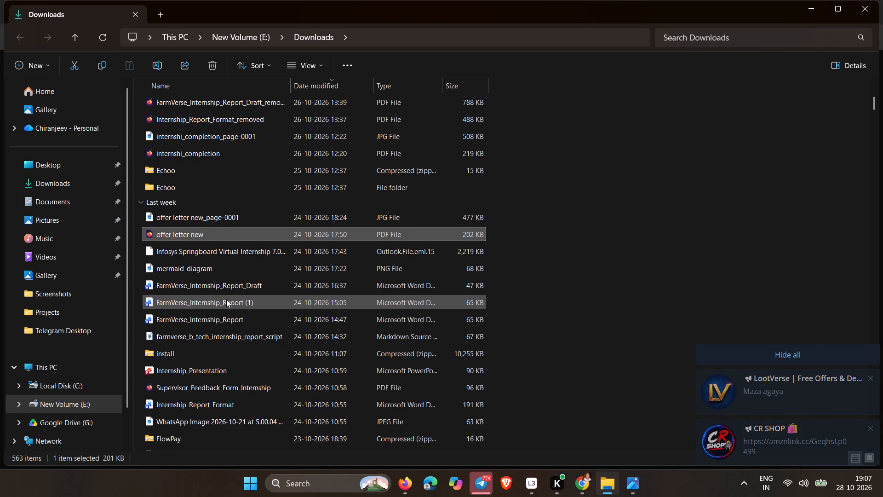
pyautogui.scroll(-4, 226, 300)
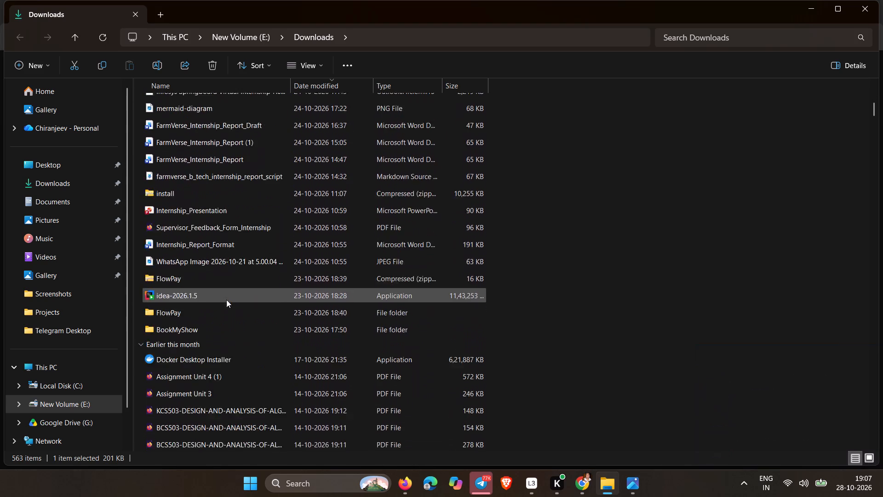
pyautogui.scroll(-3, 226, 300)
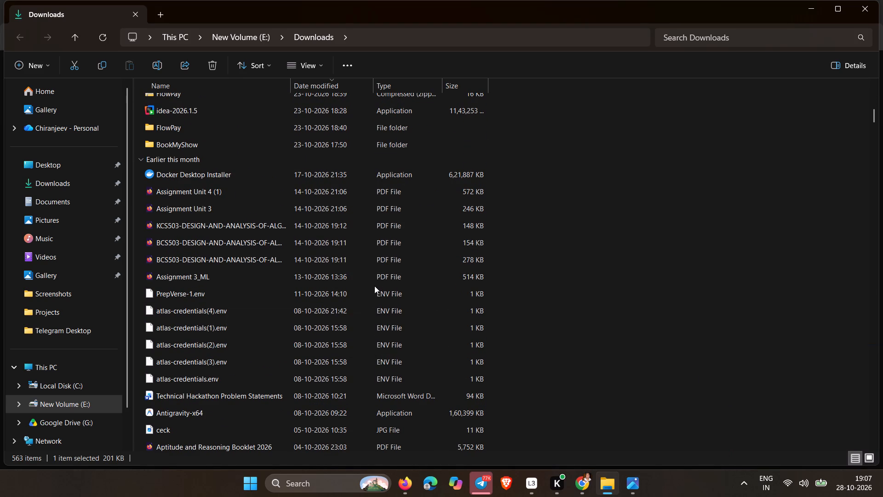
pyautogui.scroll(-1, 521, 308)
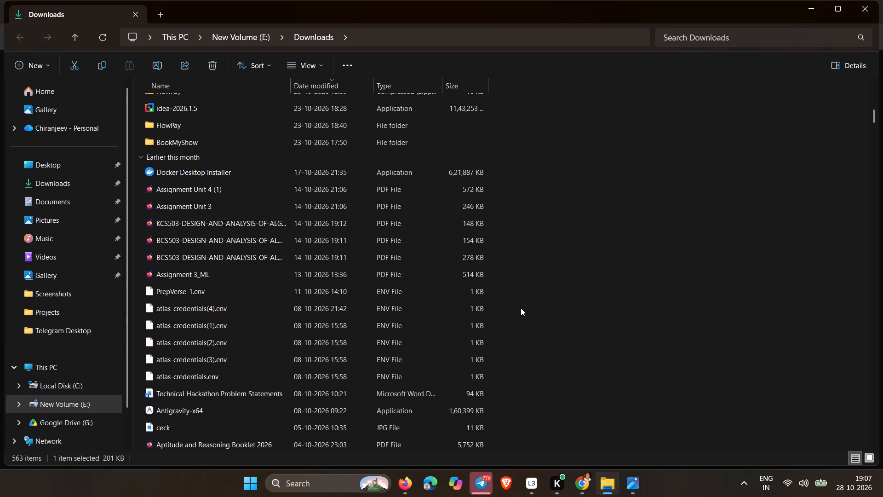
pyautogui.scroll(-1, 521, 308)
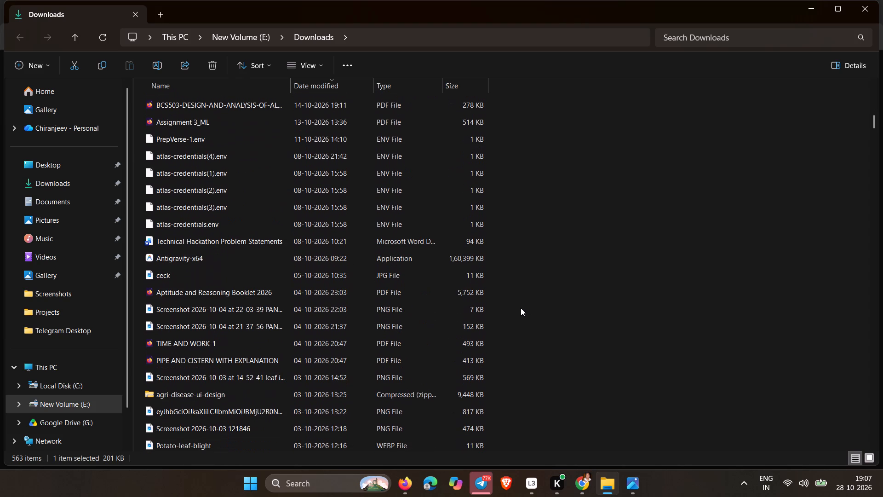
pyautogui.scroll(-2, 521, 308)
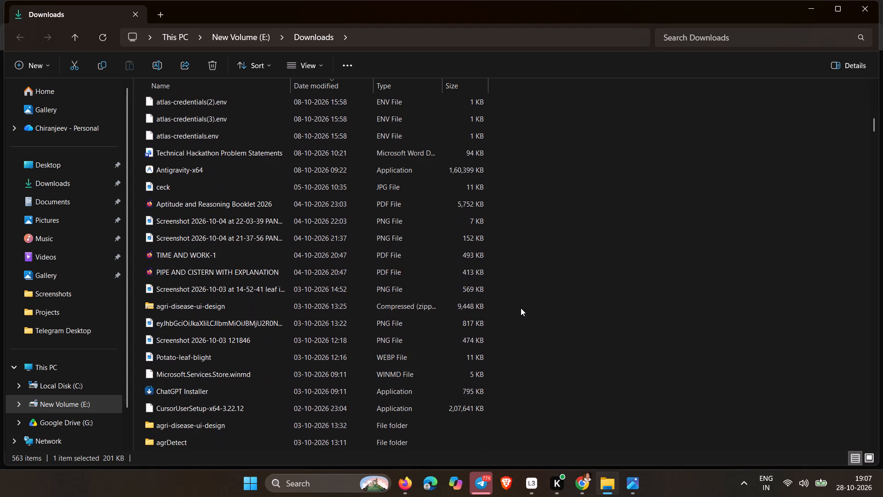
pyautogui.scroll(-2, 521, 308)
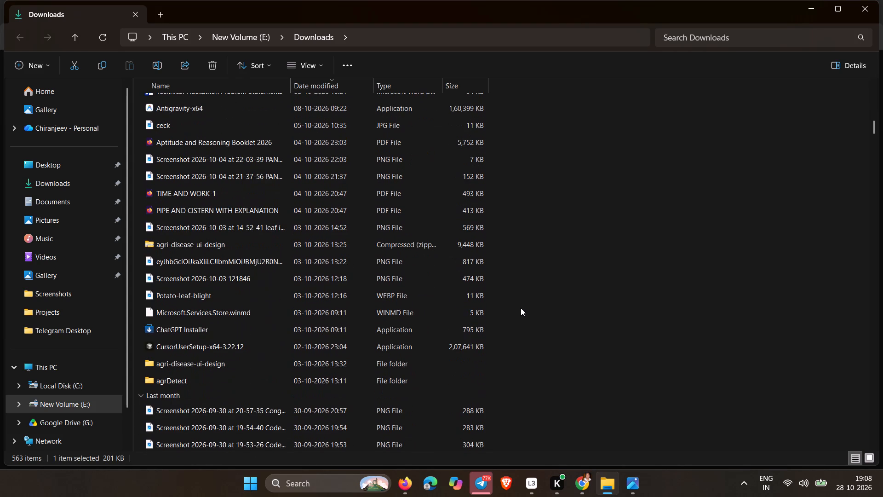
pyautogui.scroll(-3, 521, 308)
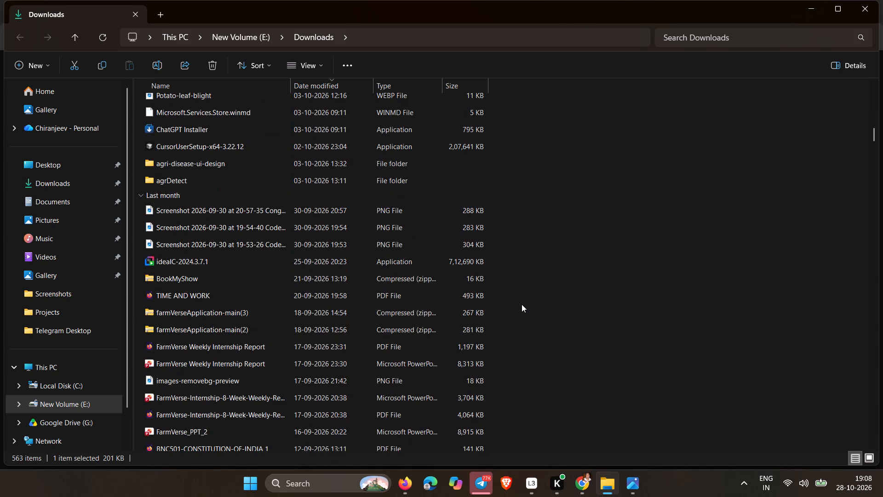
pyautogui.scroll(-4, 522, 304)
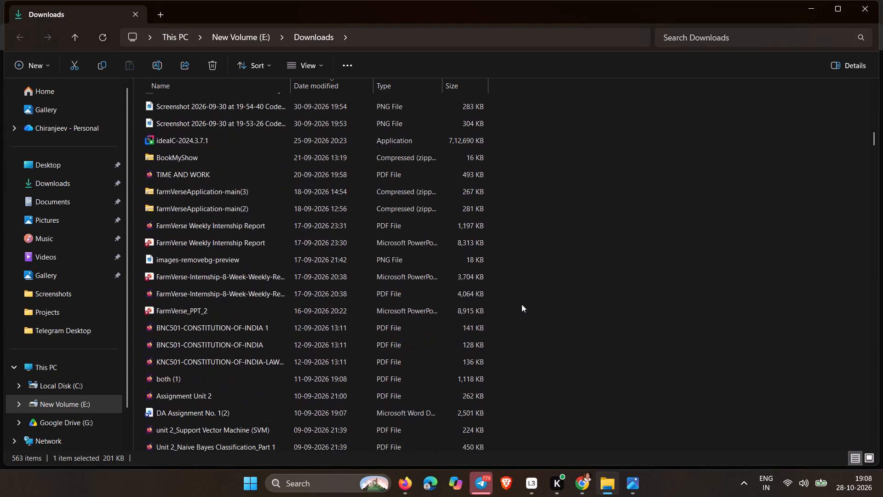
pyautogui.scroll(-5, 522, 304)
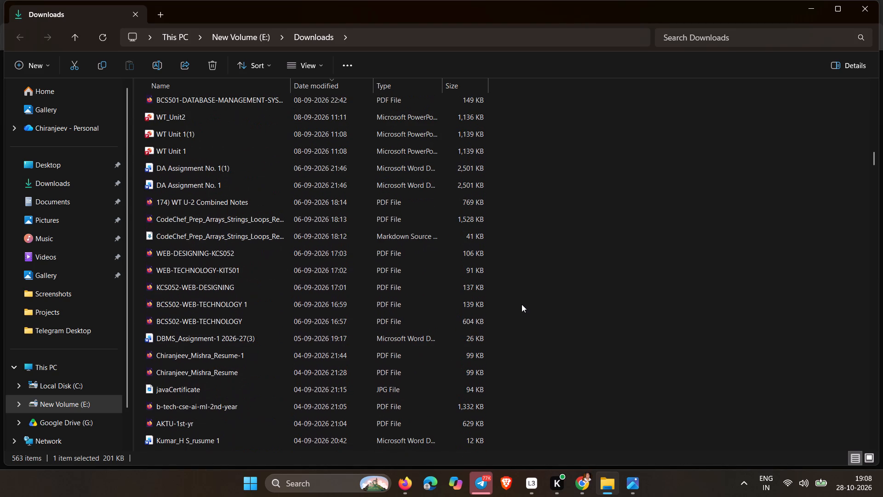
# Continue looking through the older files in the Downloads folder, back to early August.
pyautogui.scroll(-5, 522, 304)
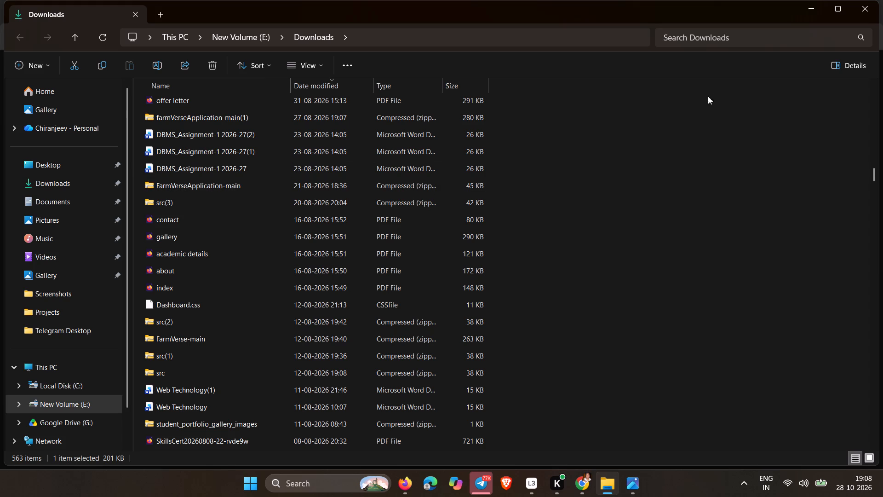
# Switch to Google Chrome and open the Gmail inbox in a new tab.
pyautogui.click(588, 479)
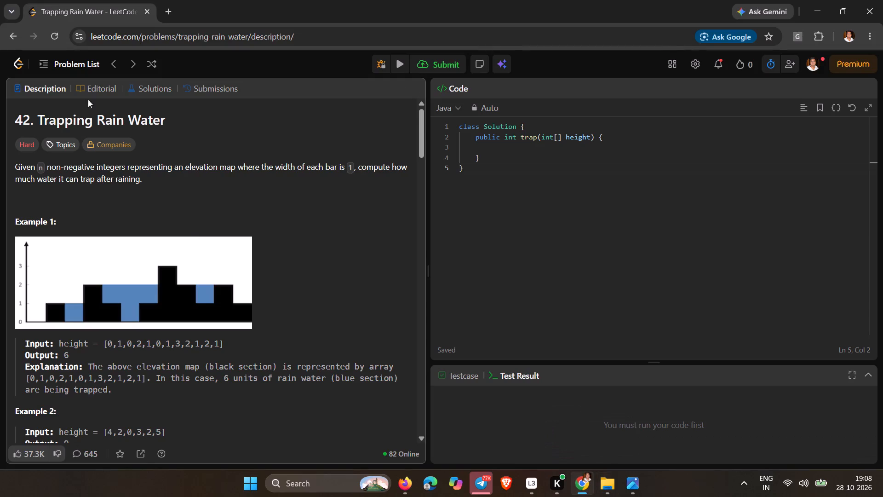
pyautogui.click(172, 20)
pyautogui.click(172, 18)
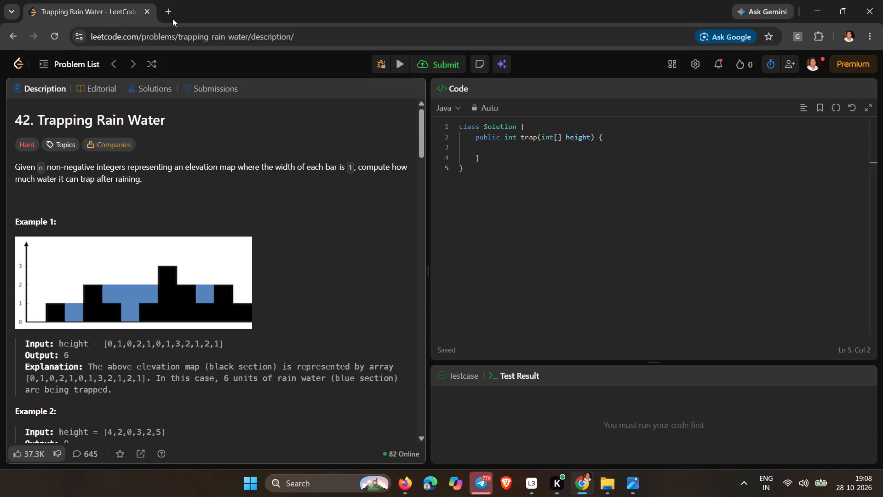
pyautogui.click(169, 12)
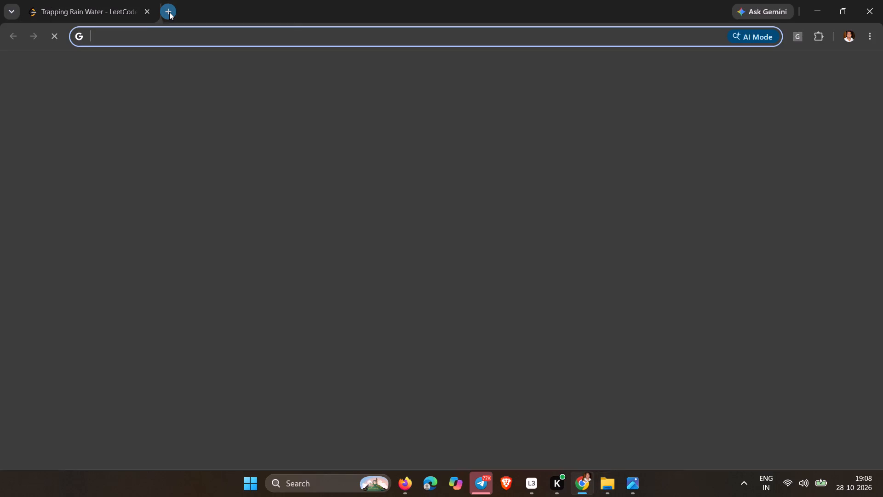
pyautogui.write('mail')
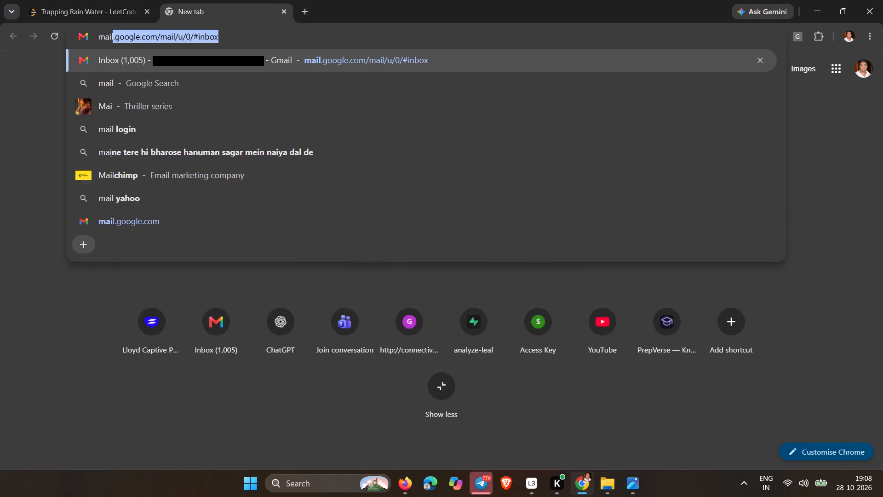
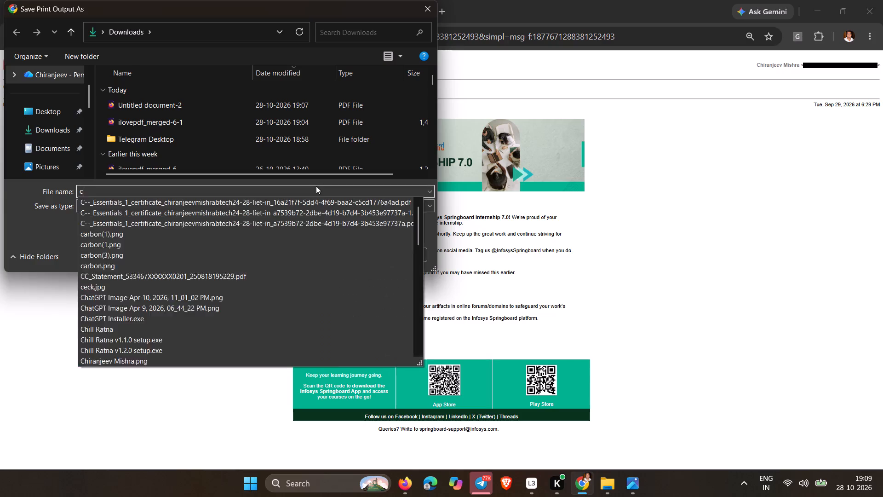
# Name the PDF printout of the Infosys Springboard Internship 7.0 email in Downloads, starting with "certi".
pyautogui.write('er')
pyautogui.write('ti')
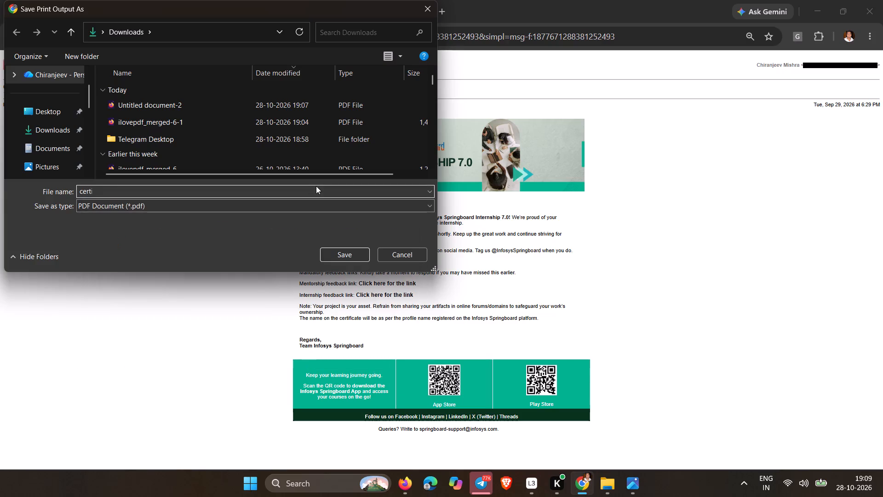
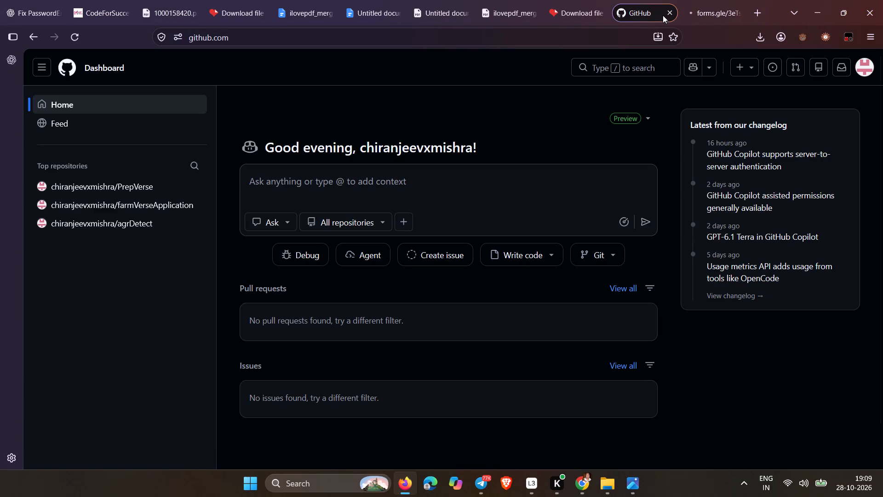
# Open the internship evaluation form by removing the trailing period from the forms.gle address and reloading it.
pyautogui.click(704, 16)
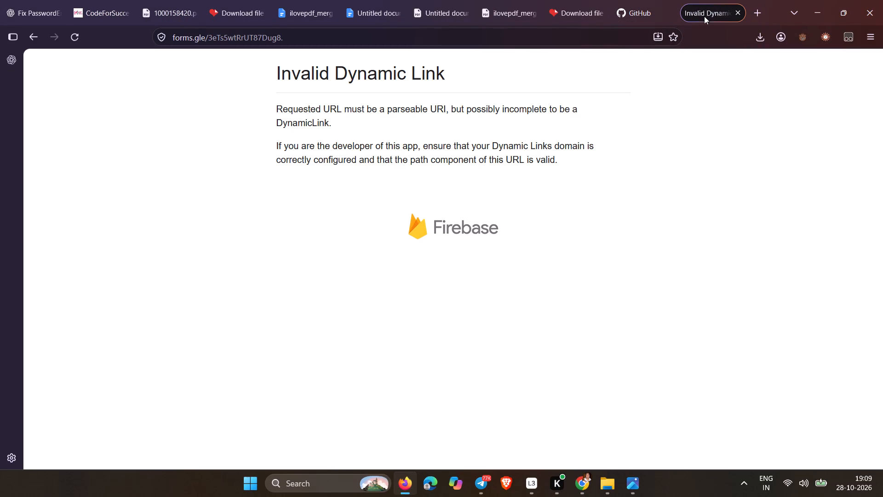
pyautogui.click(431, 41)
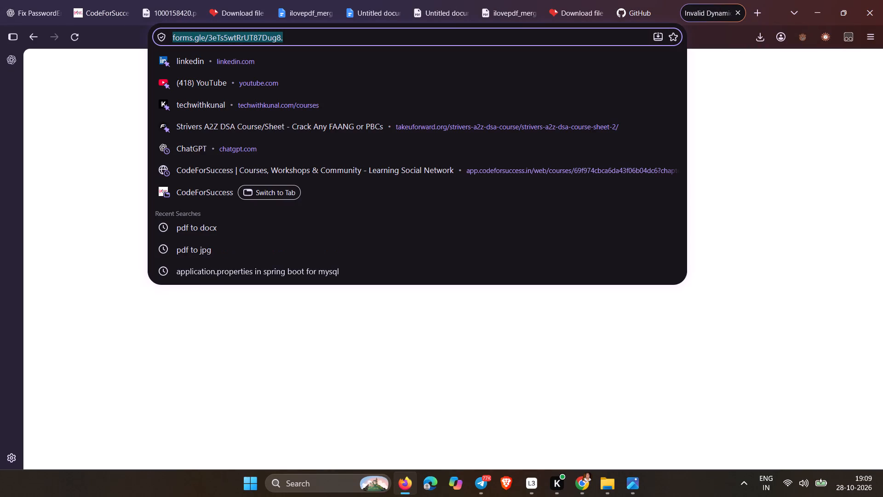
pyautogui.click(431, 41)
pyautogui.press('BackSpace')
pyautogui.press('Return')
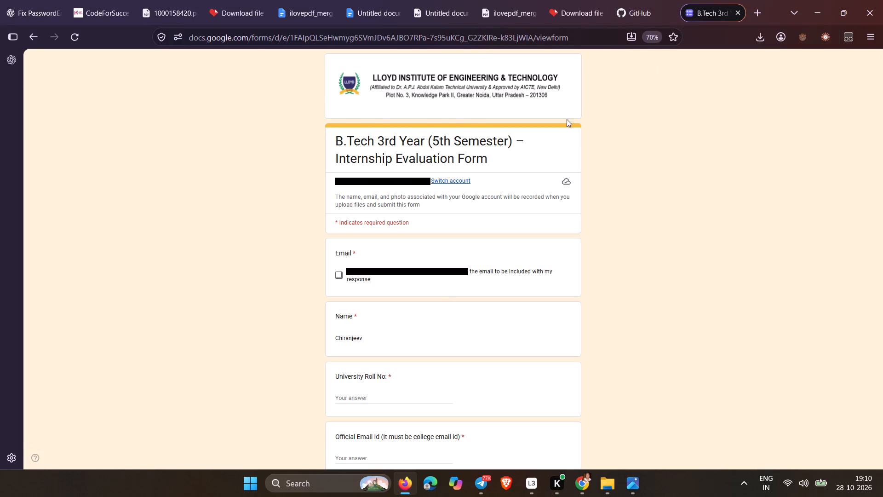
# Tick the option to include the account's email with the response in the Internship Evaluation Form.
pyautogui.scroll(-1, 439, 292)
pyautogui.click(361, 236)
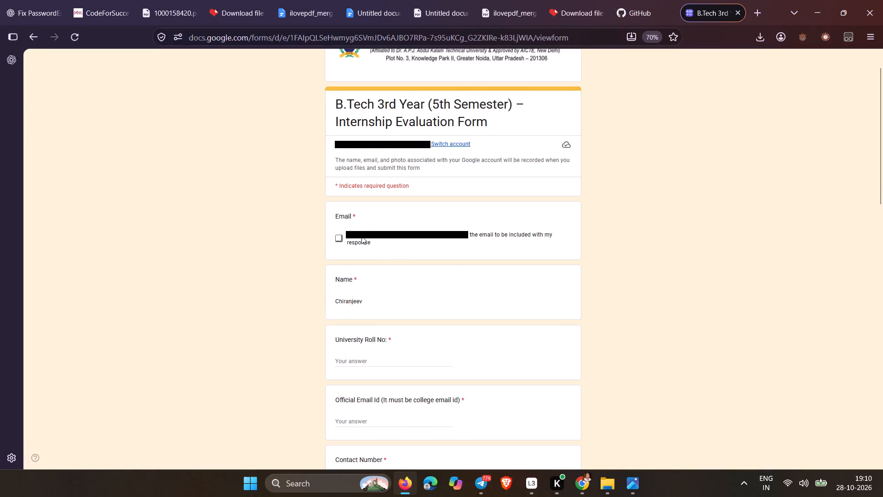
# Complete the Name answer by adding the student's surname after the first name.
pyautogui.scroll(-1, 382, 329)
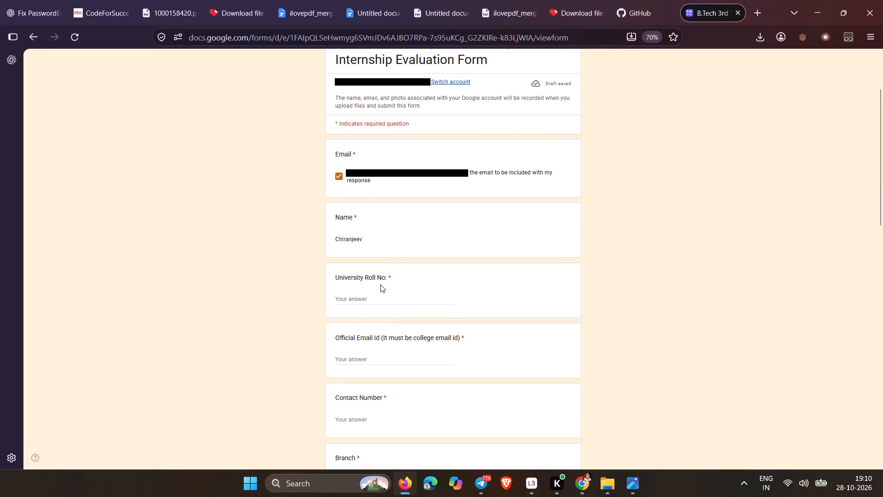
pyautogui.click(382, 241)
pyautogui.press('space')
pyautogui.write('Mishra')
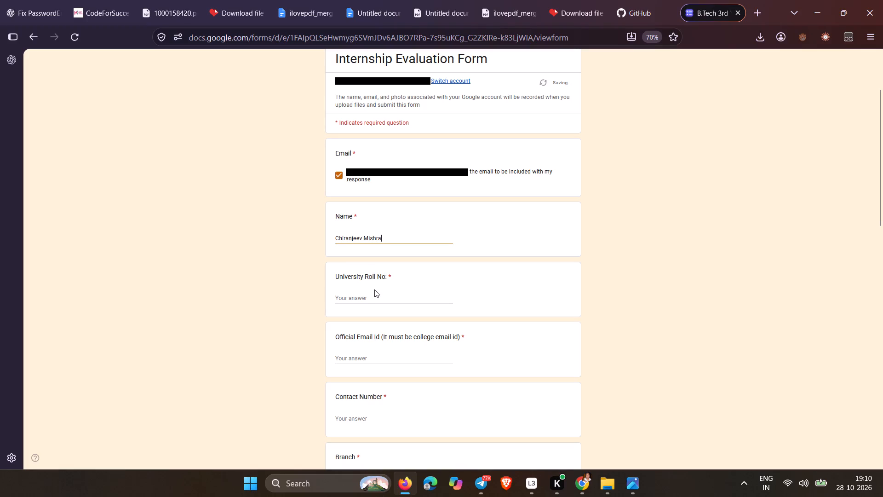
# Enter the student's university roll number in the University Roll No answer.
pyautogui.moveTo(374, 289); pyautogui.dragTo(371, 299)
pyautogui.click(371, 299)
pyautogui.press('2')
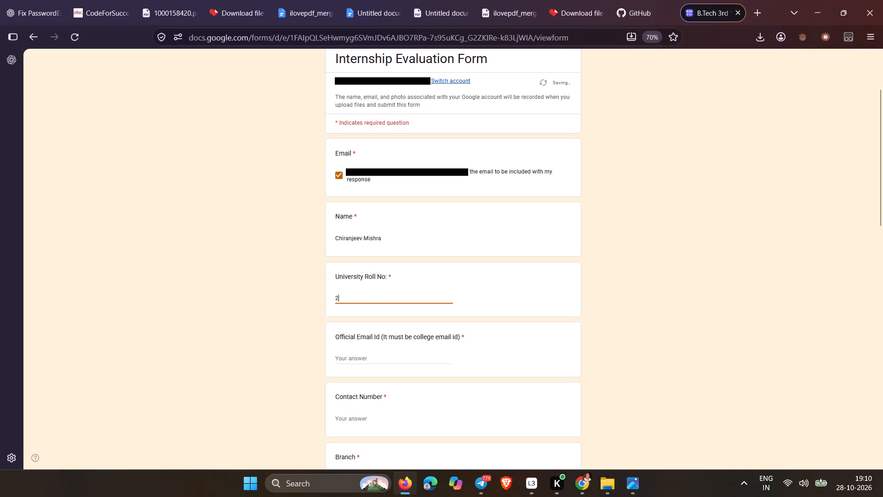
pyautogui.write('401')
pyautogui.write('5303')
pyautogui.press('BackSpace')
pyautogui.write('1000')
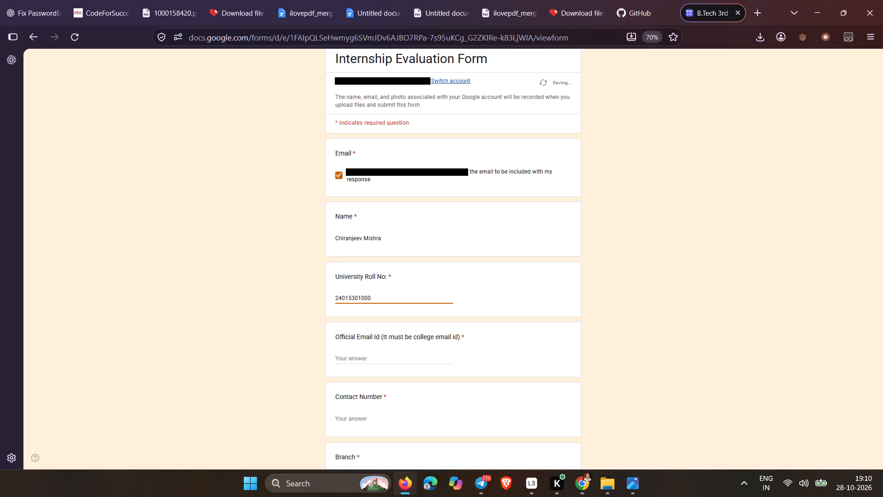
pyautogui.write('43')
# Fill the Official Email Id answer with the college email address copied from the Email question.
pyautogui.click(370, 359)
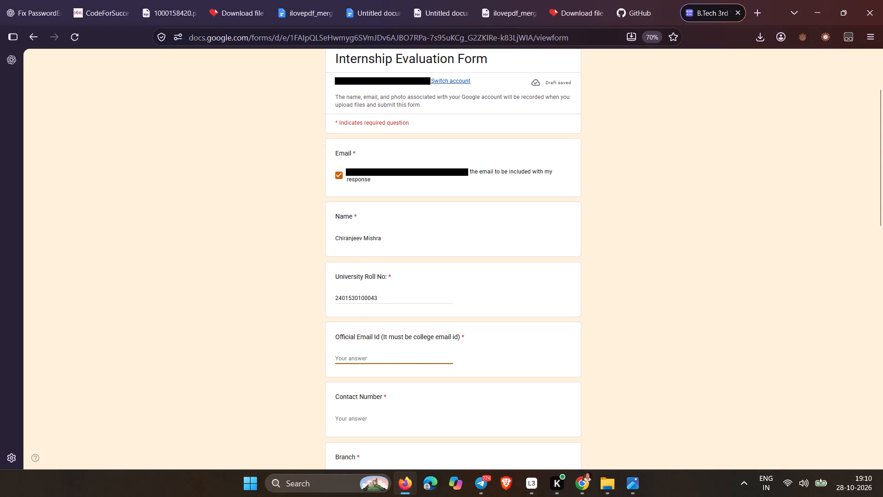
pyautogui.moveTo(367, 173); pyautogui.dragTo(458, 173)
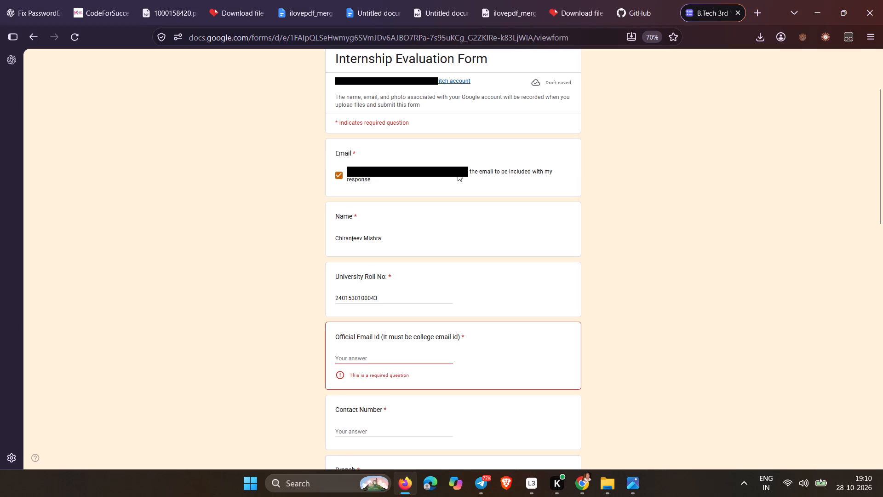
pyautogui.moveTo(458, 173); pyautogui.dragTo(458, 174)
pyautogui.hotkey('ctrl', 'c')
pyautogui.click(377, 358)
pyautogui.hotkey('ctrl', 'v')
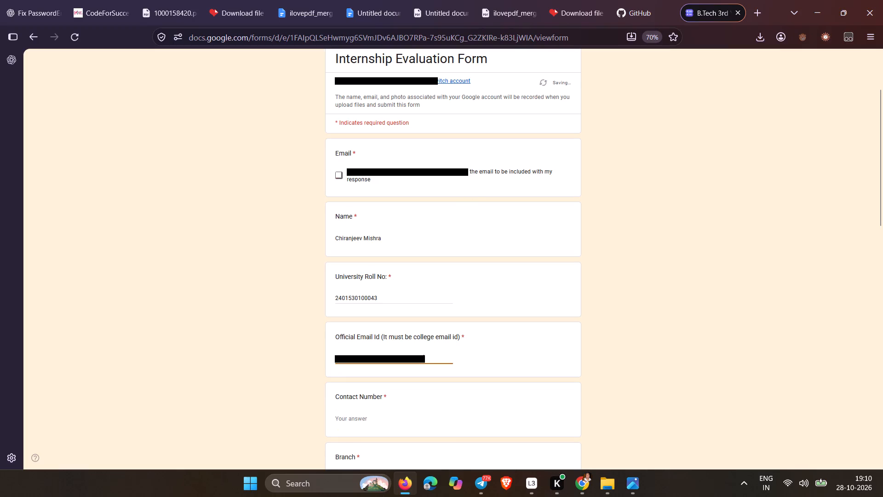
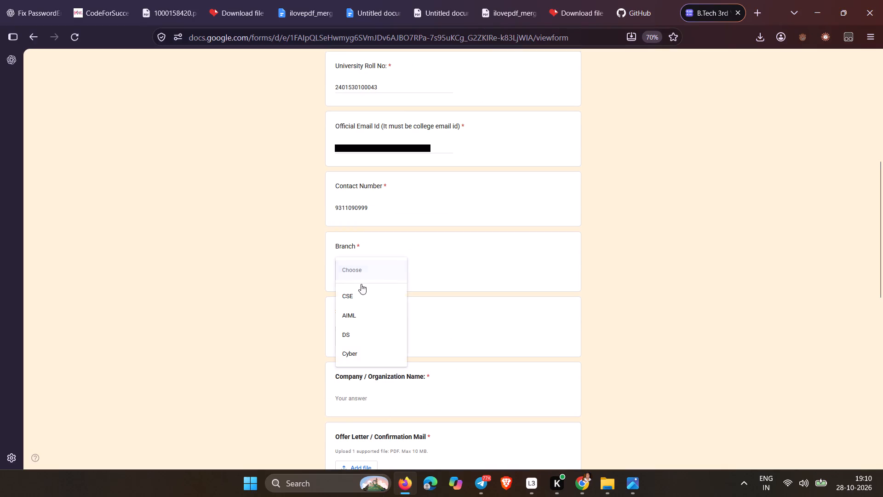
# Set the Branch answer to CSE and the Section answer to A.
pyautogui.click(363, 298)
pyautogui.click(361, 335)
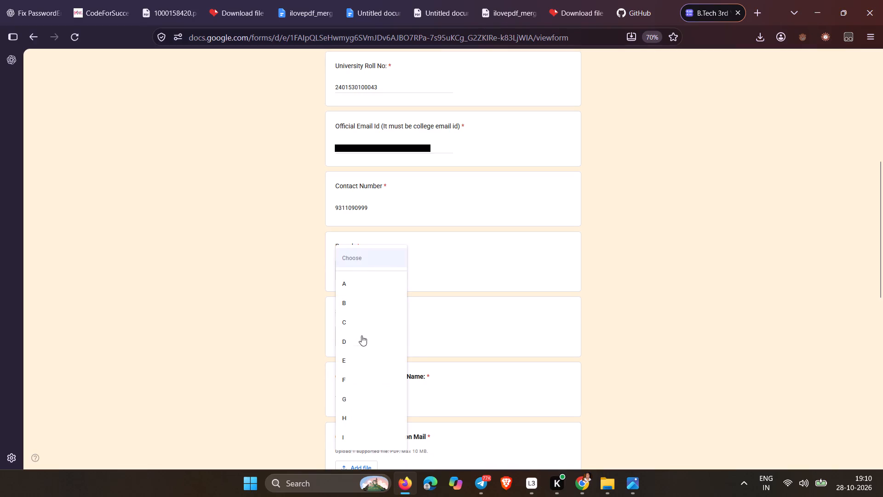
pyautogui.click(362, 288)
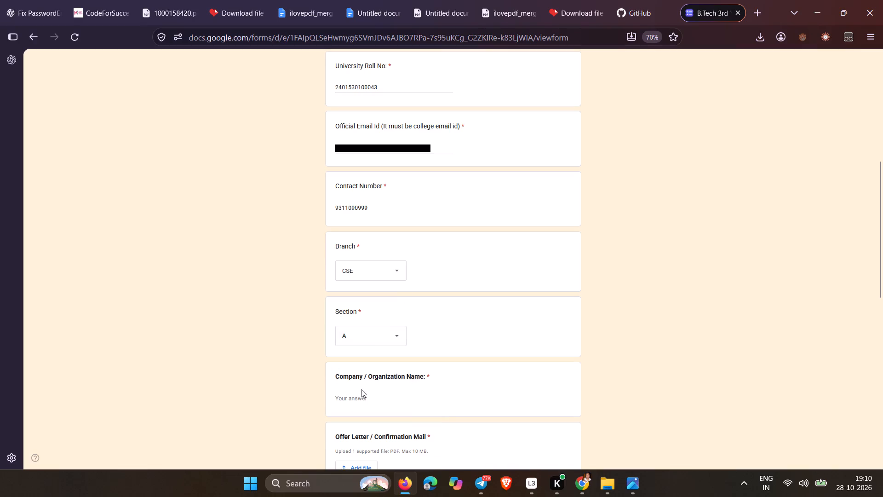
# Enter Infosys Springboard as the Company / Organization Name.
pyautogui.click(358, 397)
pyautogui.write('Infosys')
pyautogui.press('space')
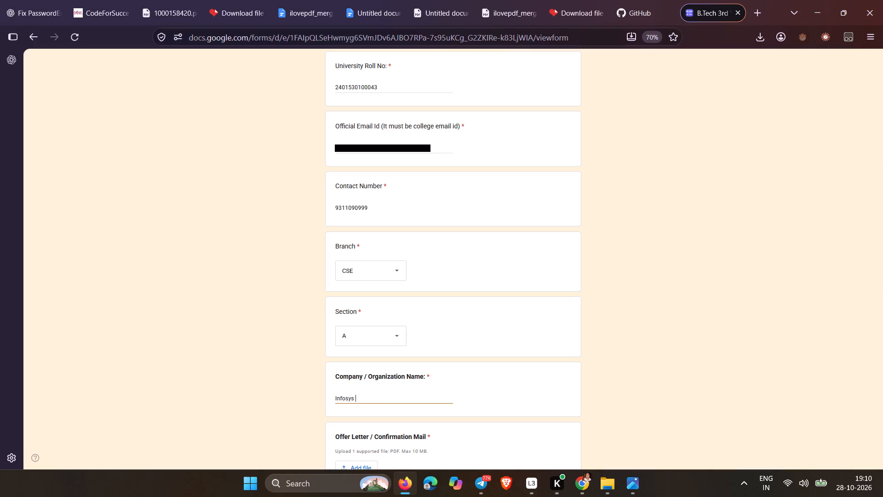
pyautogui.write('Springboard')
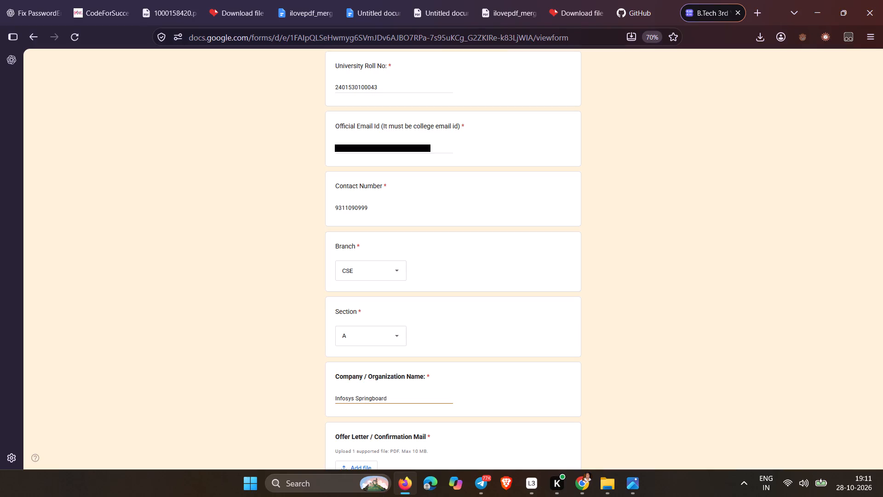
# Upload the "offer letter new" PDF from Downloads to the Offer Letter / Confirmation Mail question.
pyautogui.scroll(-1, 405, 390)
pyautogui.click(367, 392)
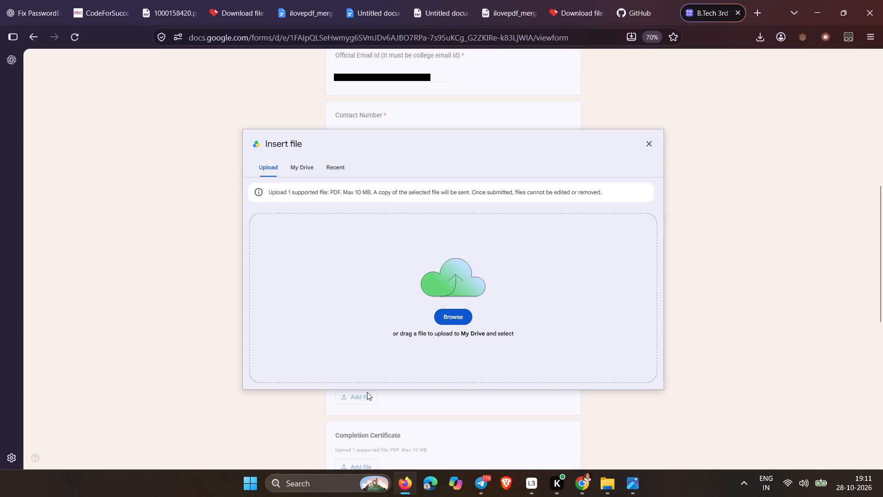
pyautogui.click(459, 316)
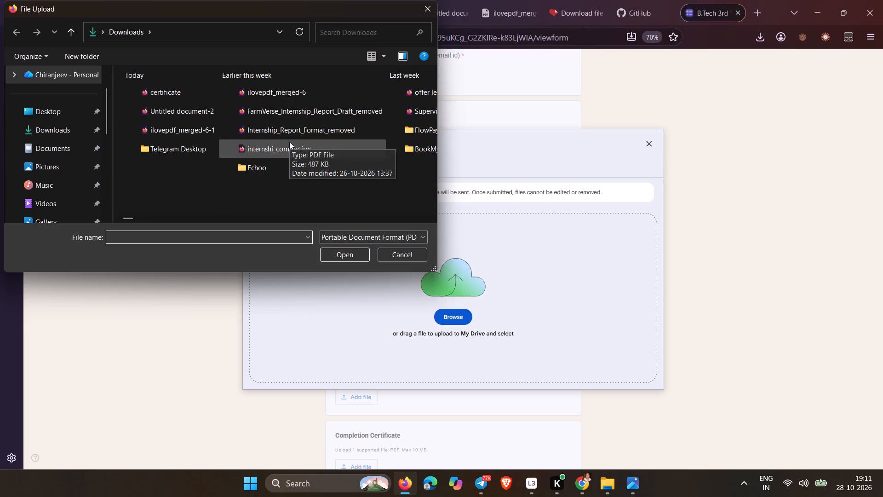
pyautogui.hscroll(-6, 304, 124)
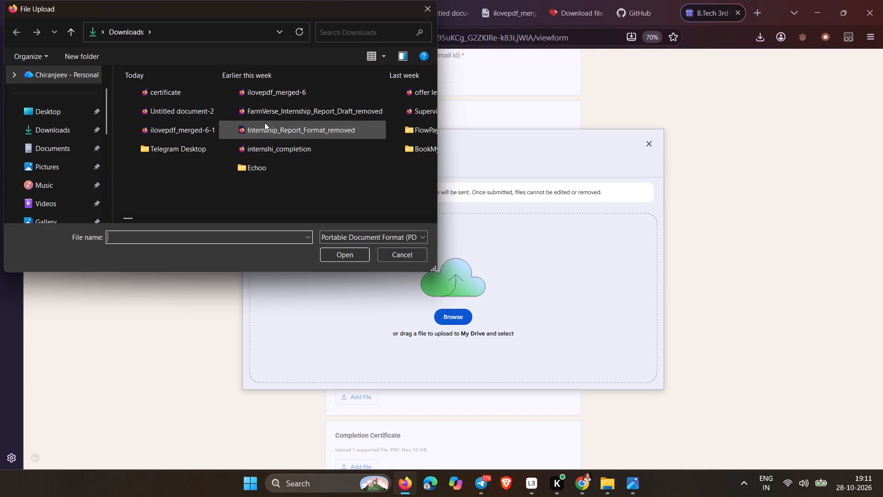
pyautogui.scroll(-1, 298, 109)
pyautogui.scroll(1, 298, 109)
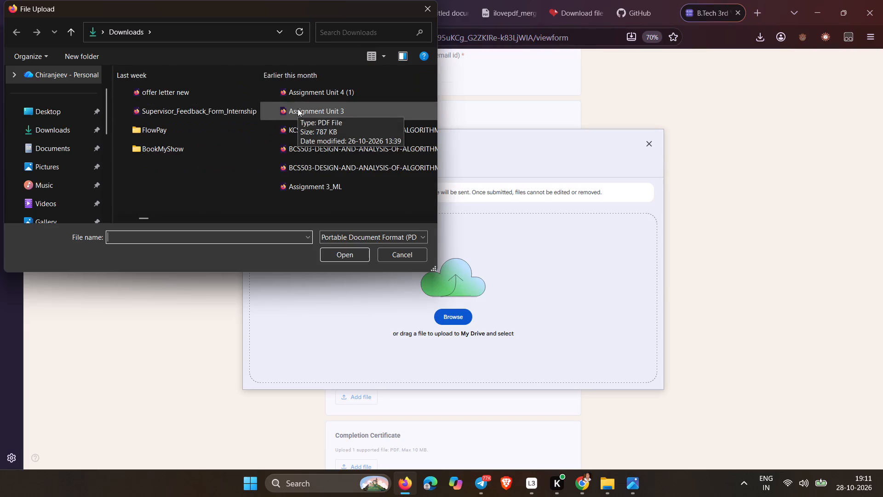
pyautogui.click(242, 94)
pyautogui.press('Return')
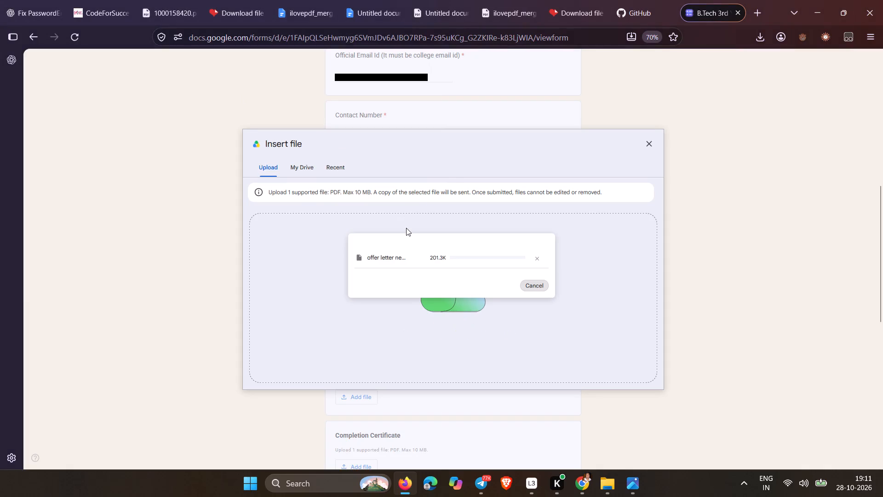
# Upload the "certificate" PDF from Downloads to the Completion Certificate question.
pyautogui.scroll(-2, 614, 333)
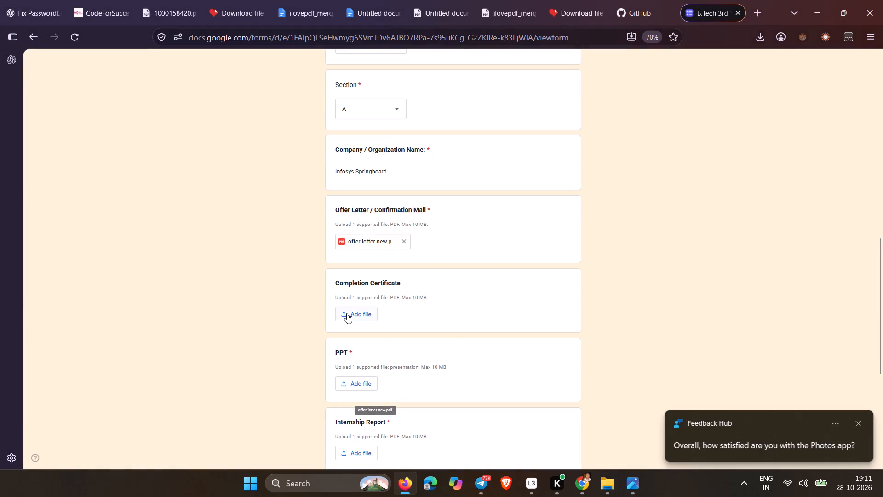
pyautogui.click(347, 313)
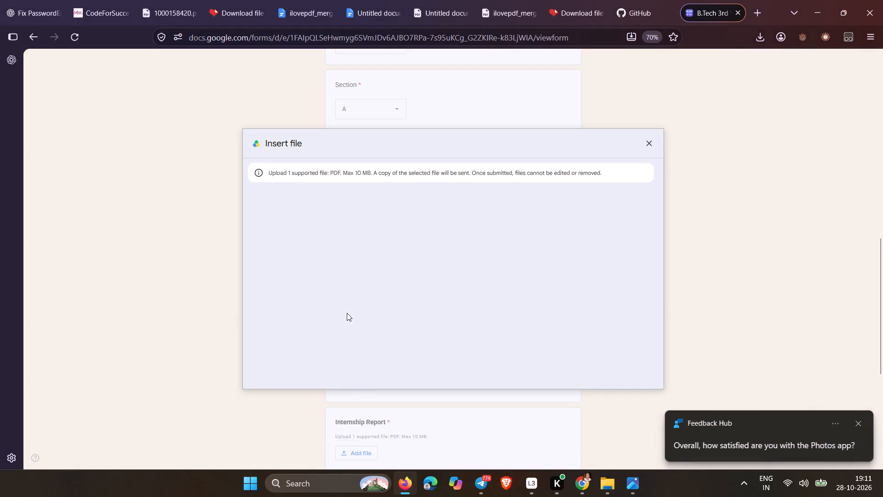
pyautogui.click(327, 165)
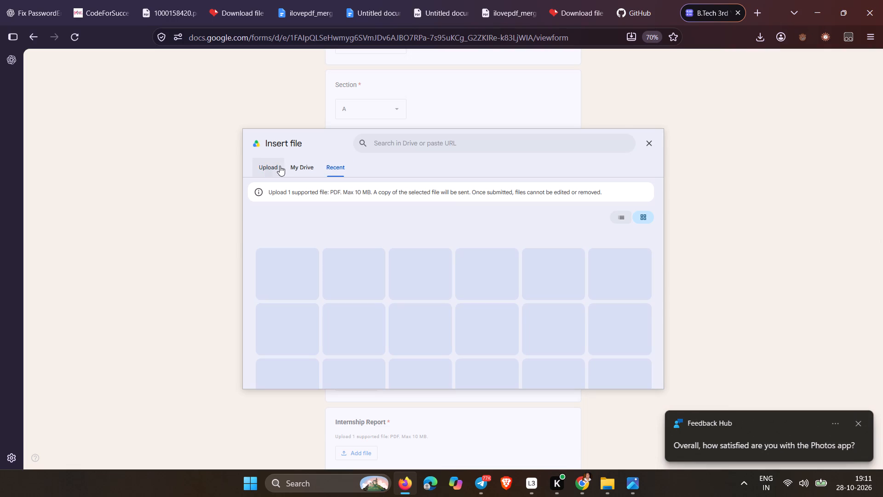
pyautogui.click(280, 166)
pyautogui.click(458, 311)
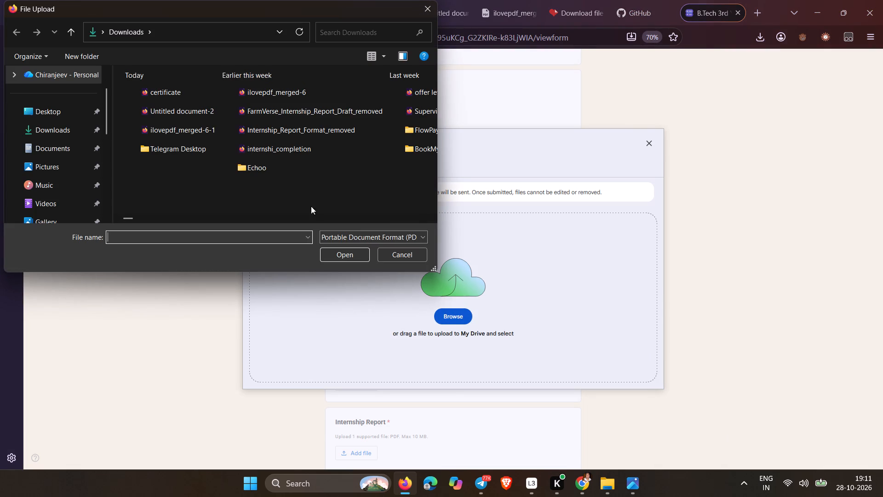
pyautogui.click(192, 94)
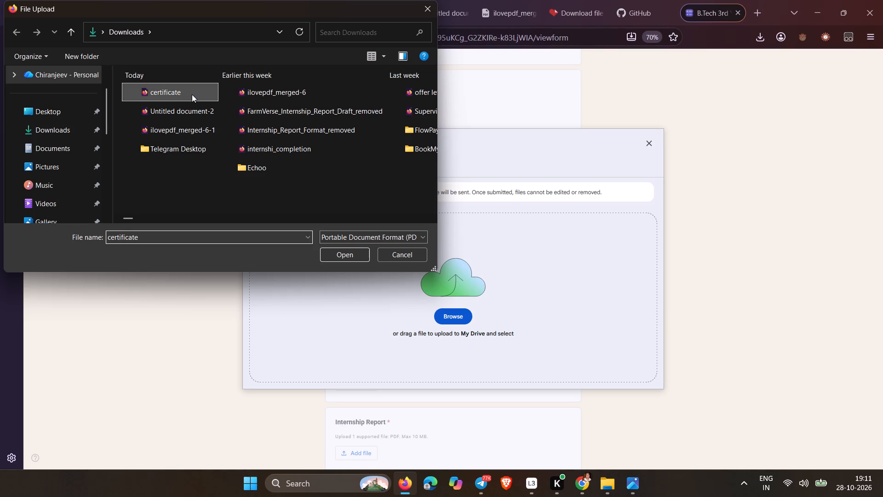
pyautogui.press('Return')
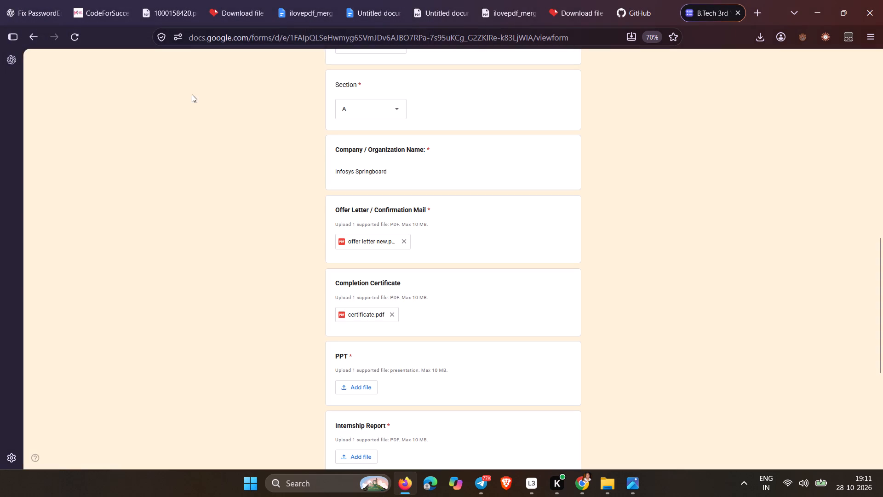
# Upload the FarmVerse_Internship_Presentation(1) file from Downloads to the PPT question.
pyautogui.click(360, 387)
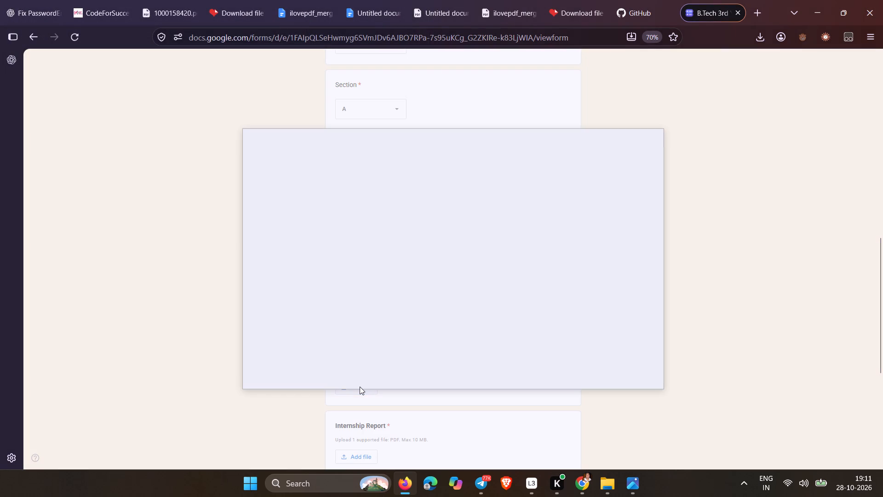
pyautogui.click(458, 306)
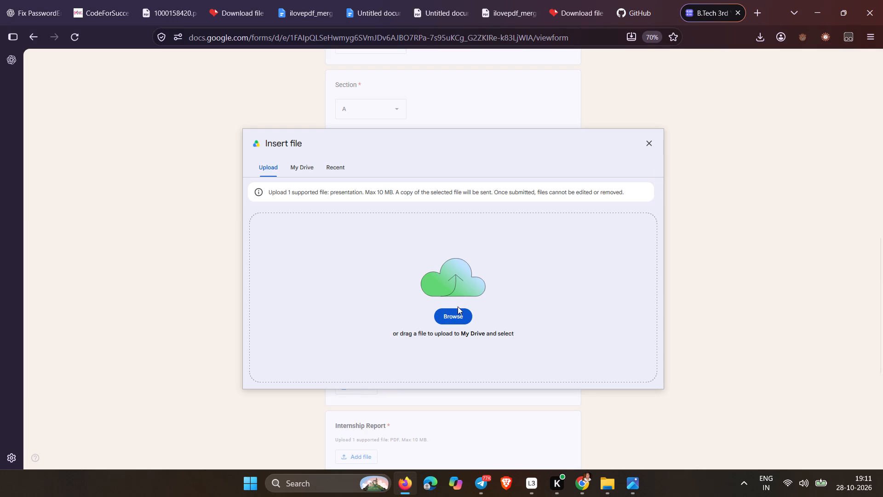
pyautogui.click(455, 319)
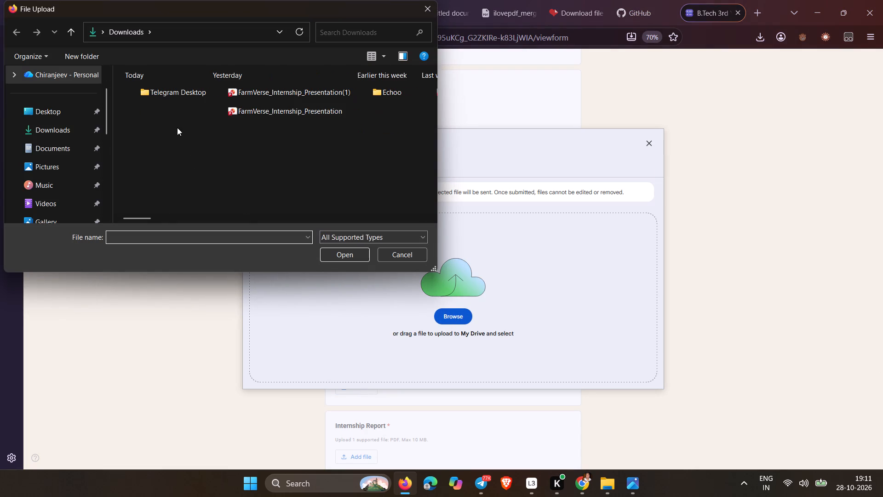
pyautogui.click(266, 87)
pyautogui.press('Return')
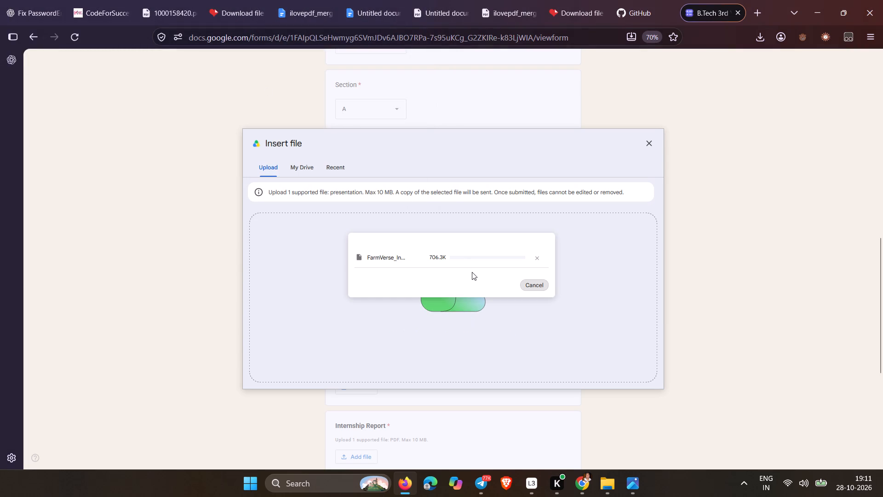
# Upload the ilovepdf_merged-6-1 PDF from Downloads to the Internship Report question.
pyautogui.scroll(-2, 472, 272)
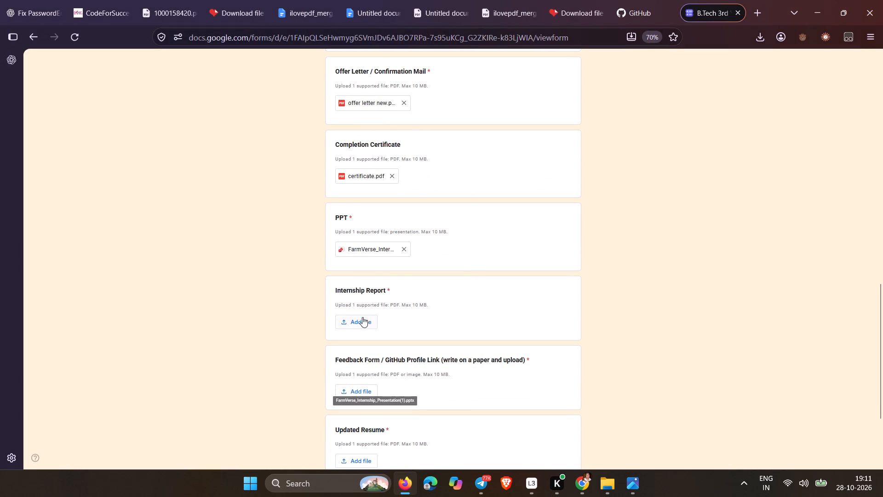
pyautogui.click(361, 318)
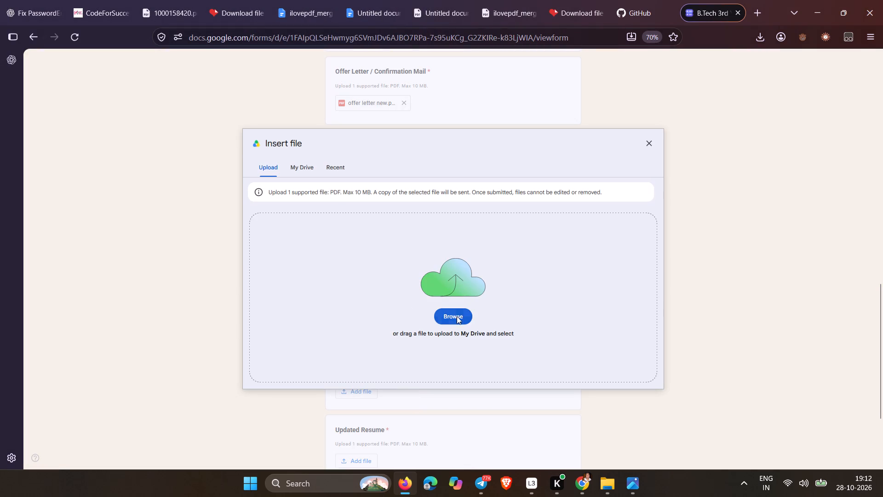
pyautogui.click(457, 316)
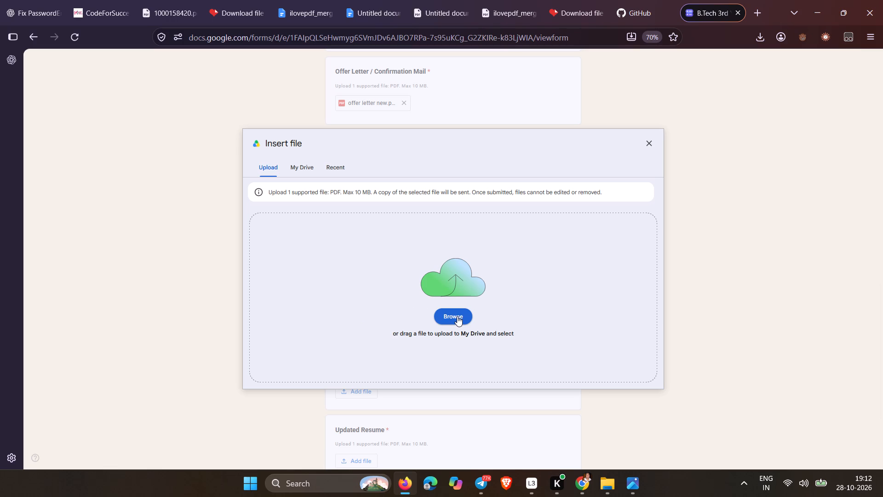
pyautogui.click(457, 316)
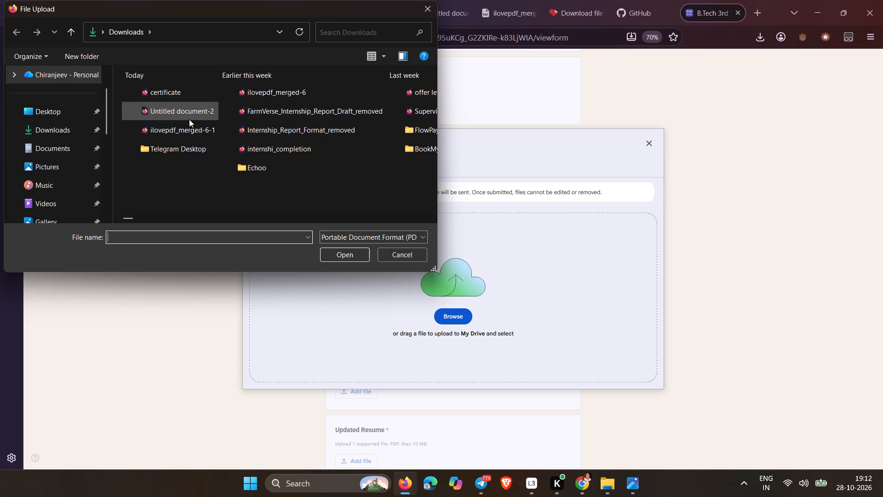
pyautogui.click(189, 125)
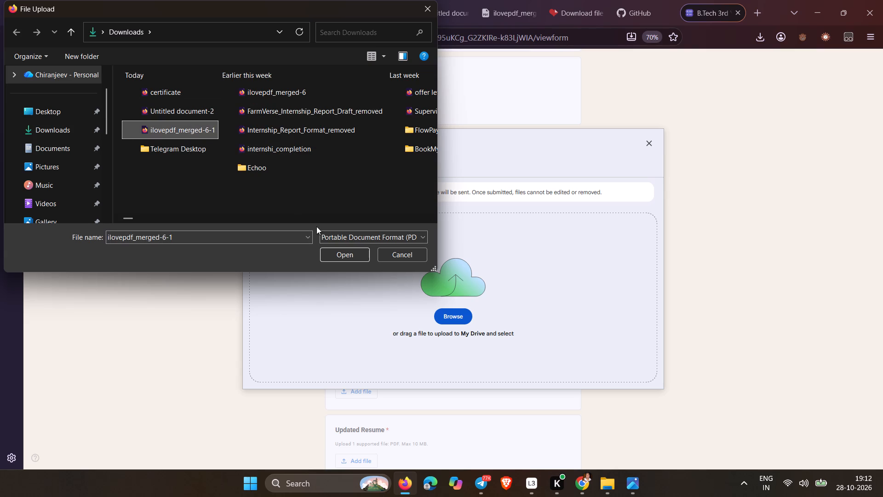
pyautogui.click(338, 249)
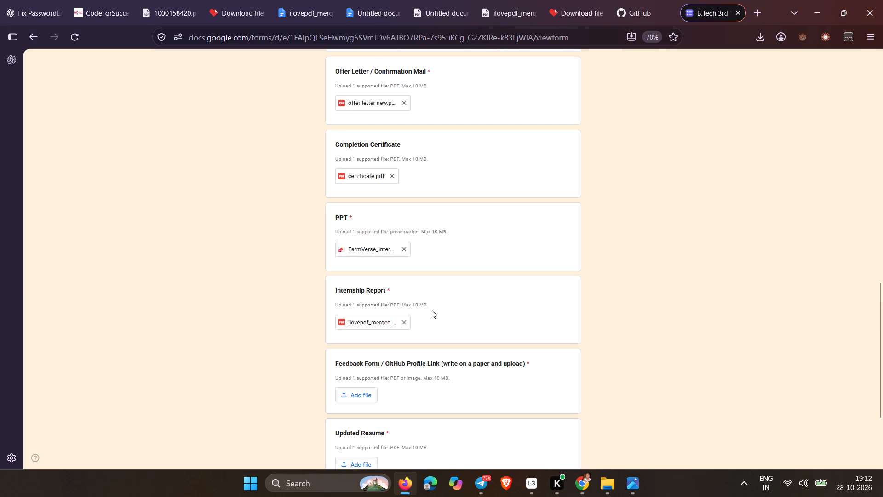
# Upload the "Untitled document-2" PDF from Downloads to the Feedback Form / GitHub Profile Link question.
pyautogui.scroll(-1, 432, 310)
pyautogui.click(355, 341)
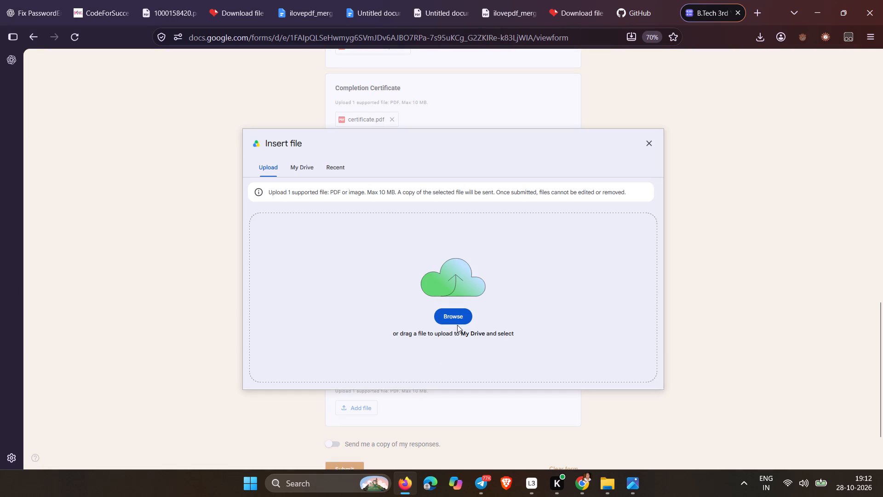
pyautogui.click(457, 324)
pyautogui.click(456, 322)
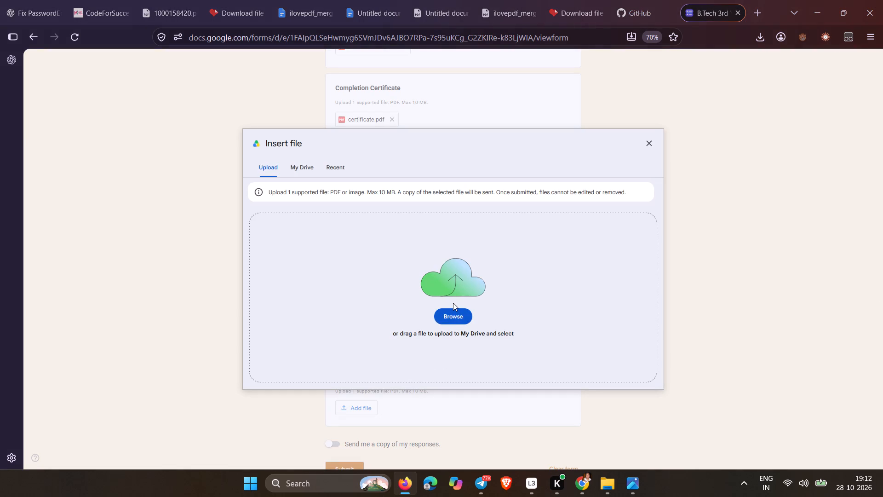
pyautogui.moveTo(453, 303); pyautogui.dragTo(457, 316)
pyautogui.click(457, 316)
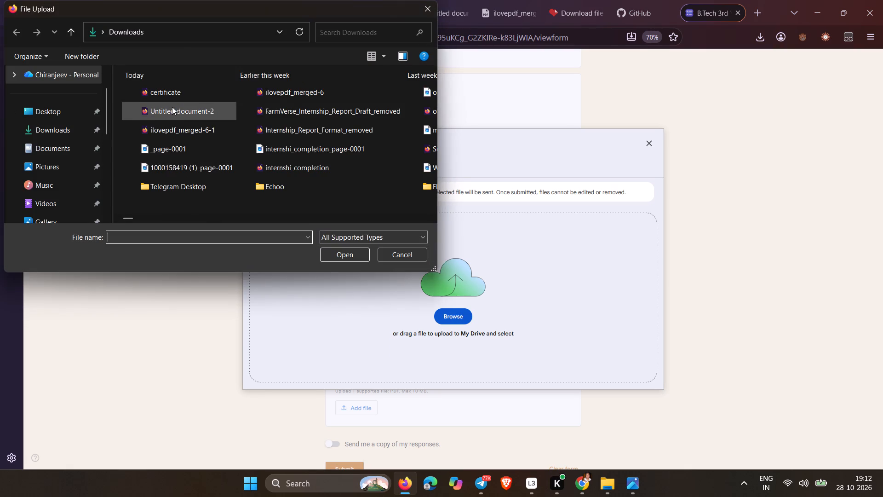
pyautogui.click(172, 106)
pyautogui.press('Return')
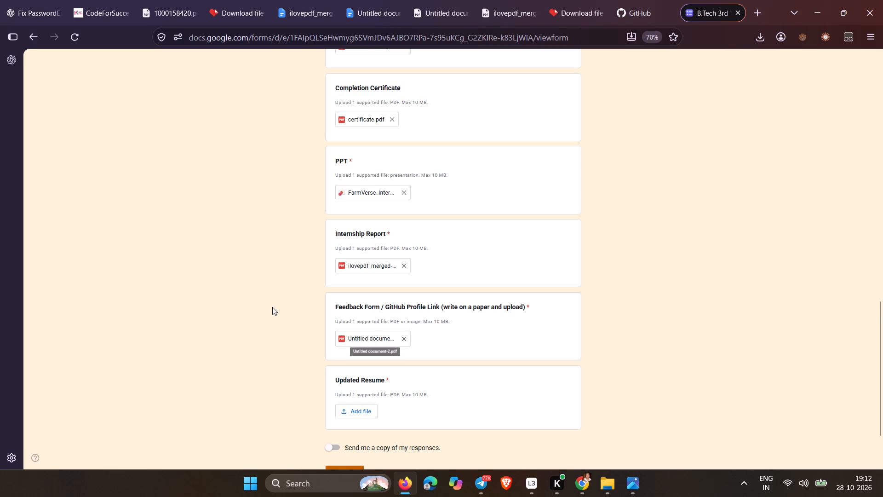
# Search Downloads for "res" and upload the student's "Resume-1" PDF to the Updated Resume question.
pyautogui.scroll(-1, 272, 307)
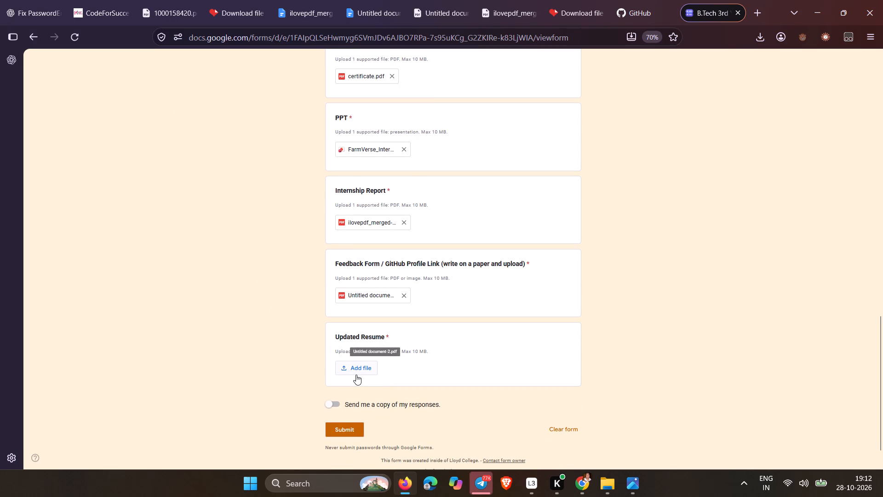
pyautogui.click(356, 375)
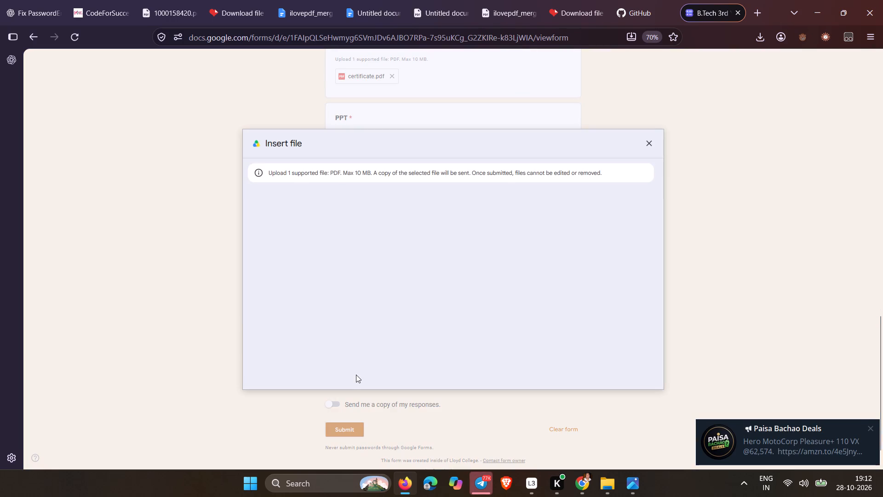
pyautogui.click(442, 324)
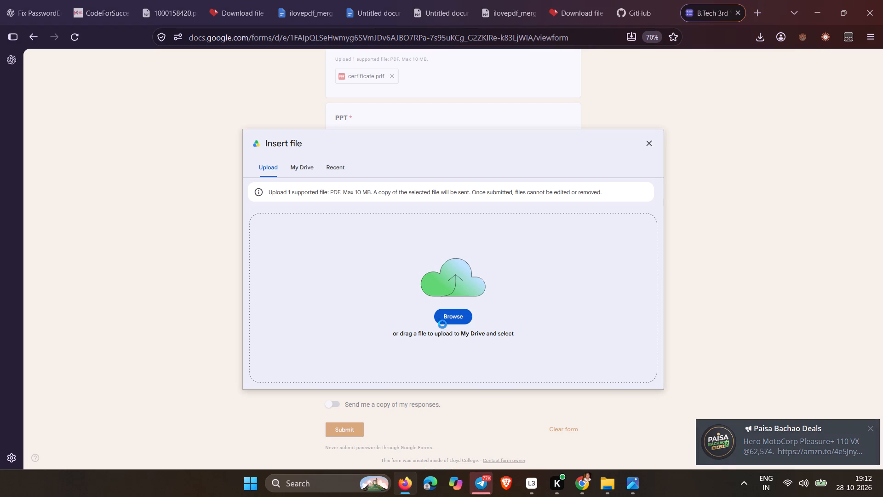
pyautogui.click(445, 322)
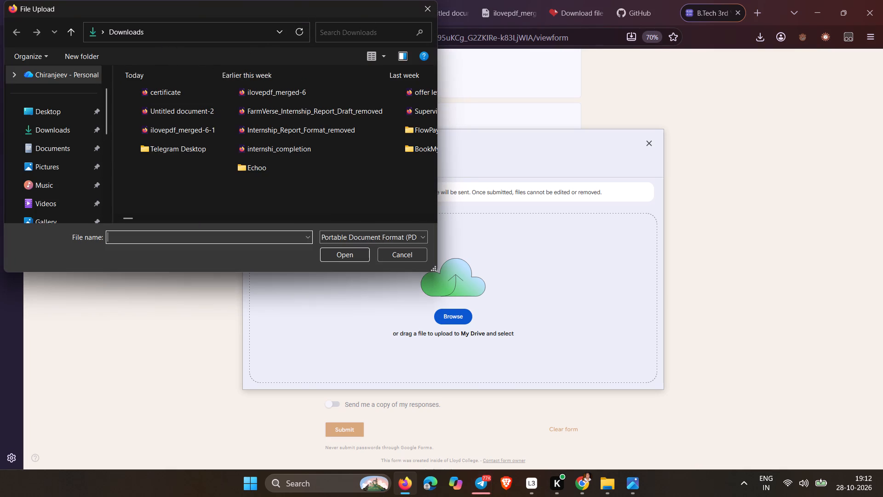
pyautogui.click(359, 28)
pyautogui.write('res')
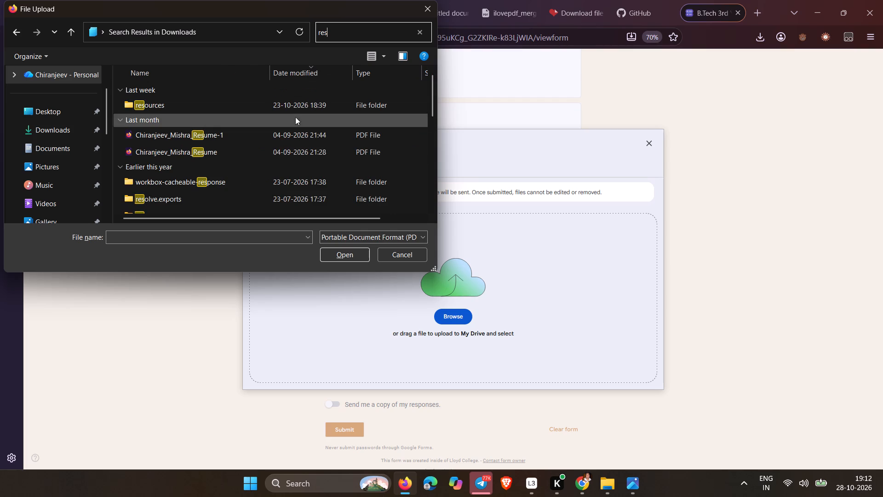
pyautogui.click(278, 137)
pyautogui.press('.')
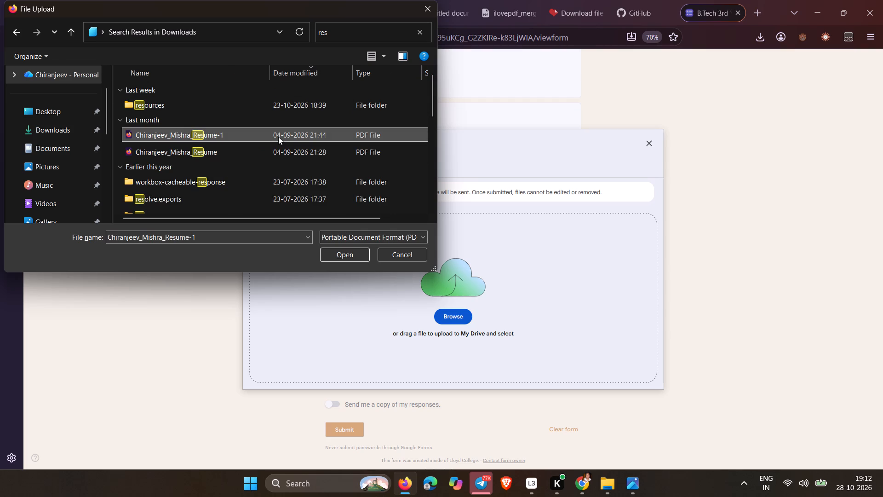
pyautogui.press('Return')
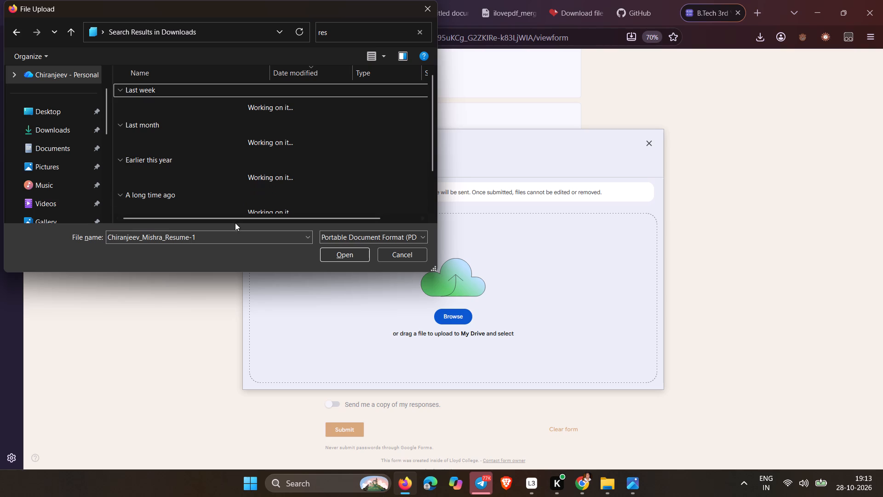
pyautogui.click(231, 236)
pyautogui.click(342, 32)
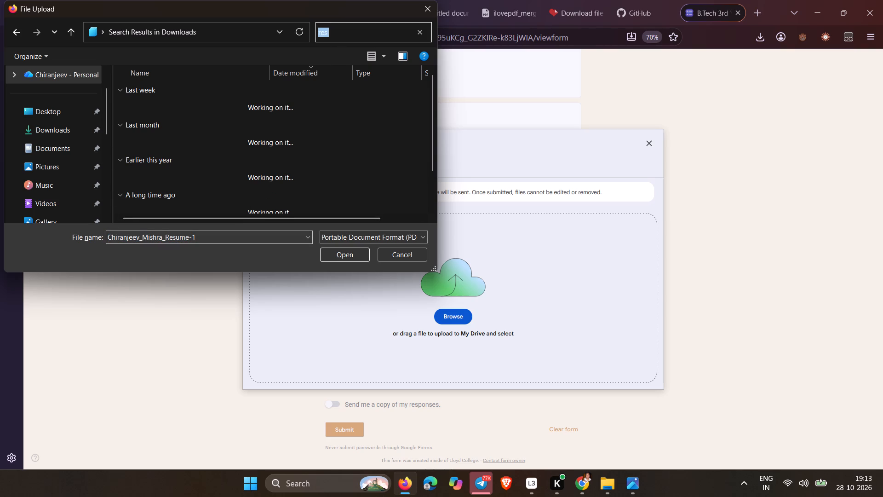
pyautogui.press('BackSpace')
pyautogui.press('BackSpace')
pyautogui.write('res')
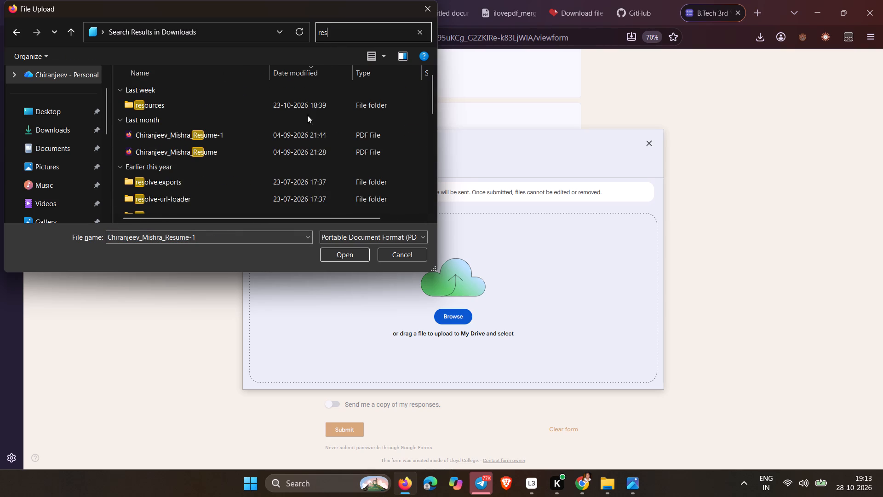
pyautogui.click(295, 137)
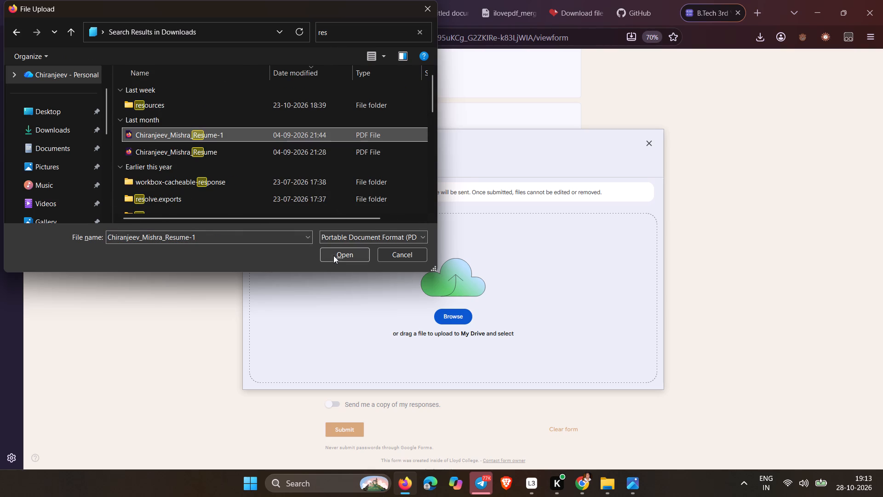
pyautogui.click(333, 255)
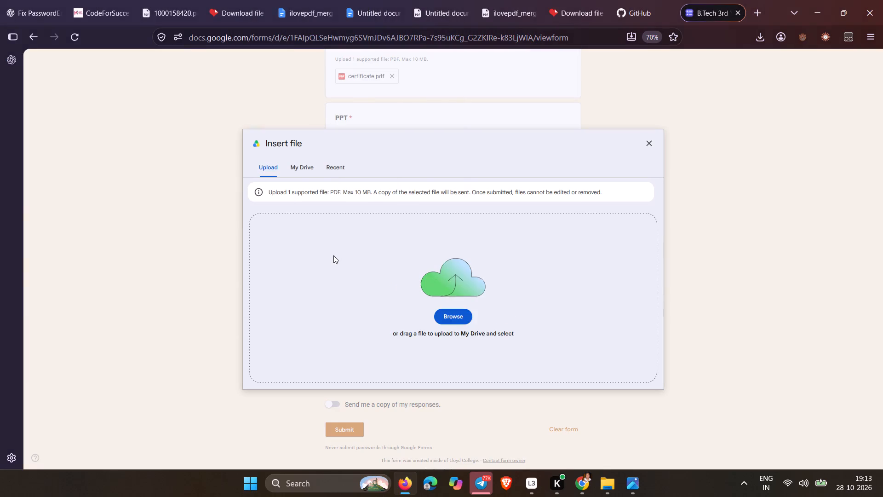
# Try to submit the form, and tick the required Email checkbox to include the address with the response.
pyautogui.click(338, 433)
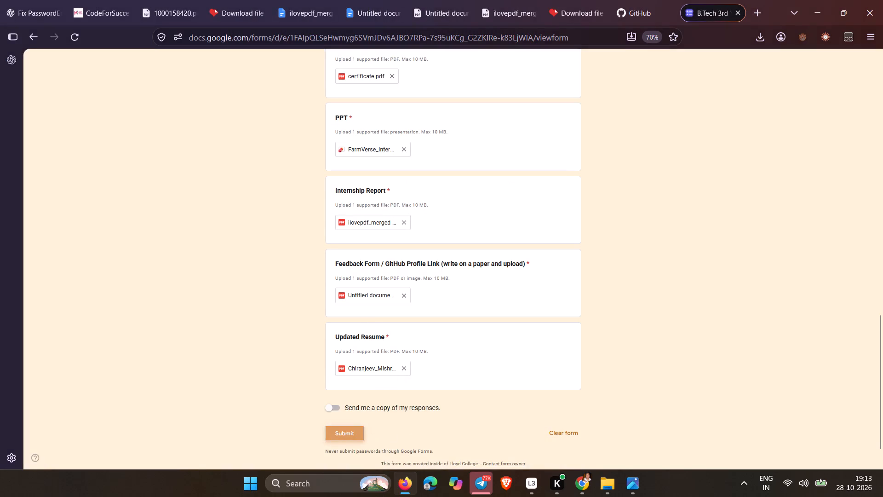
pyautogui.click(338, 249)
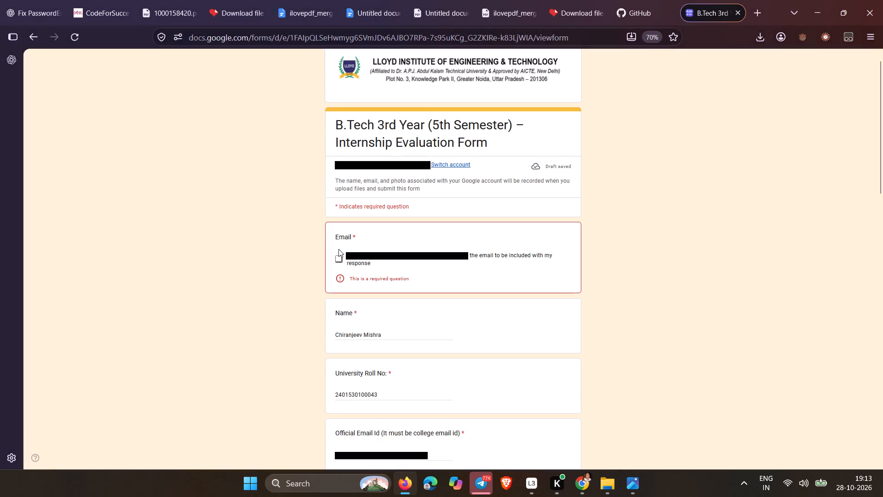
# Submit the completed B.Tech 3rd Year (5th Semester) Internship Evaluation Form.
pyautogui.scroll(-7, 389, 331)
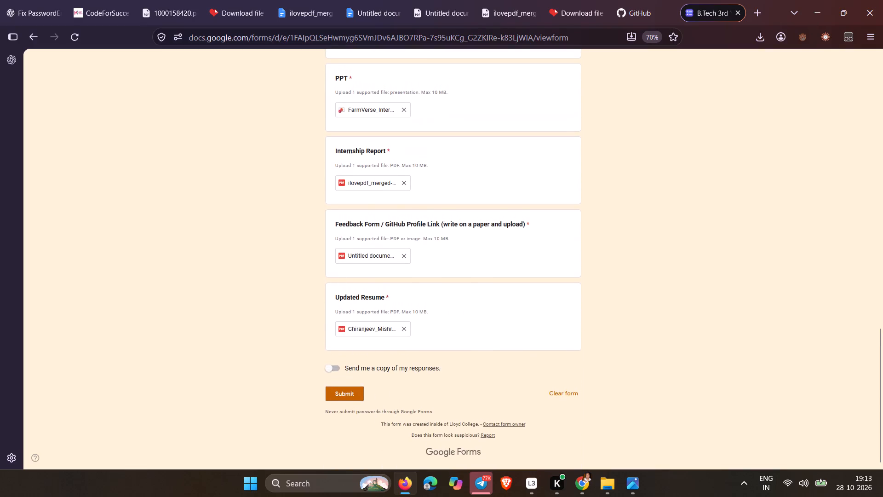
pyautogui.scroll(6, 421, 211)
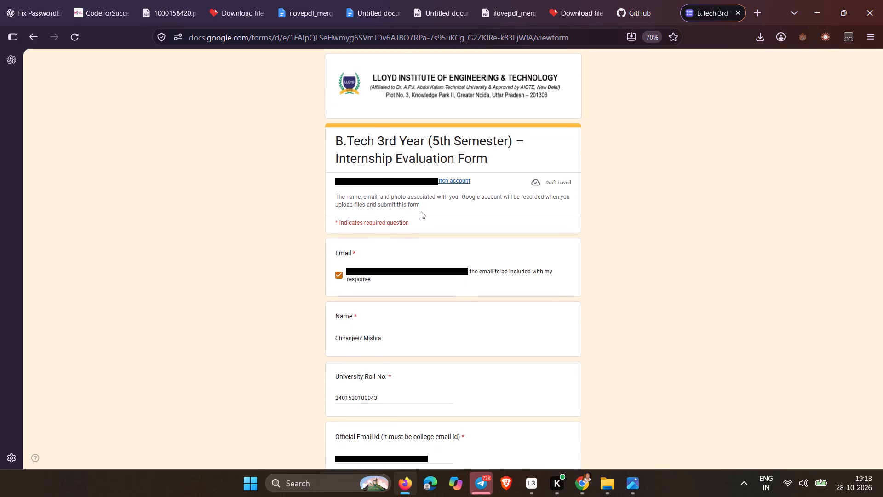
pyautogui.scroll(-8, 421, 211)
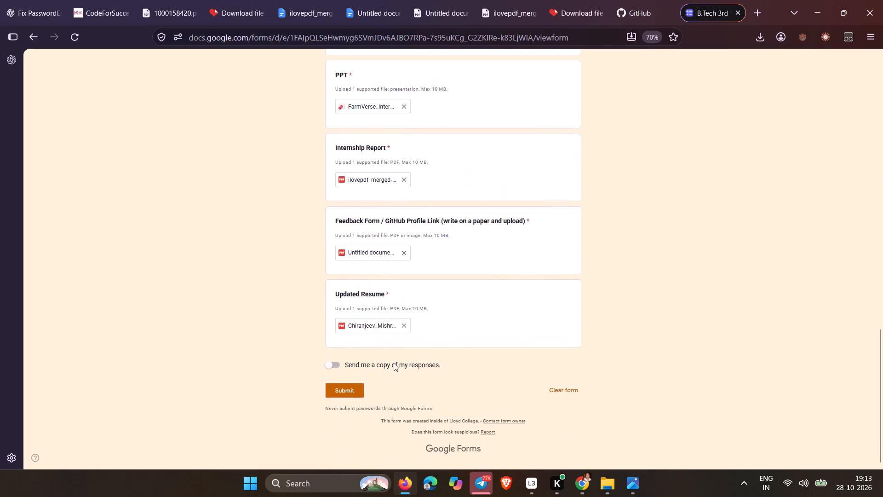
pyautogui.click(357, 397)
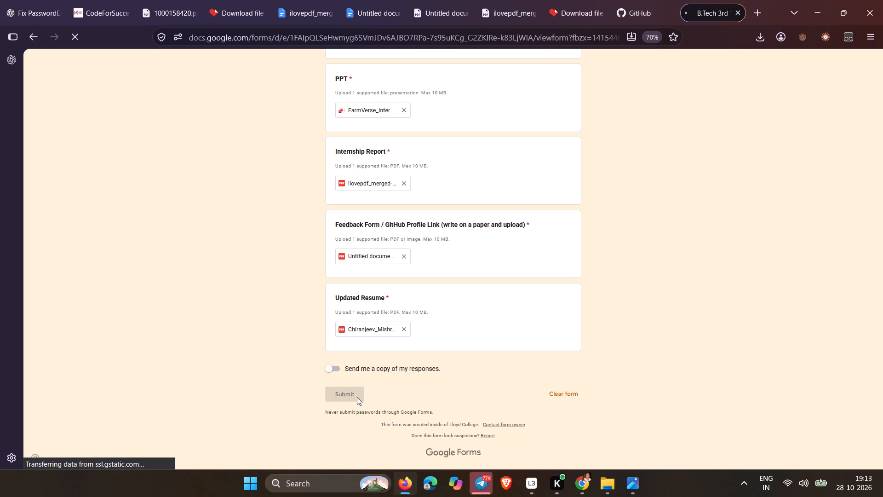
pyautogui.click(640, 4)
pyautogui.click(707, 2)
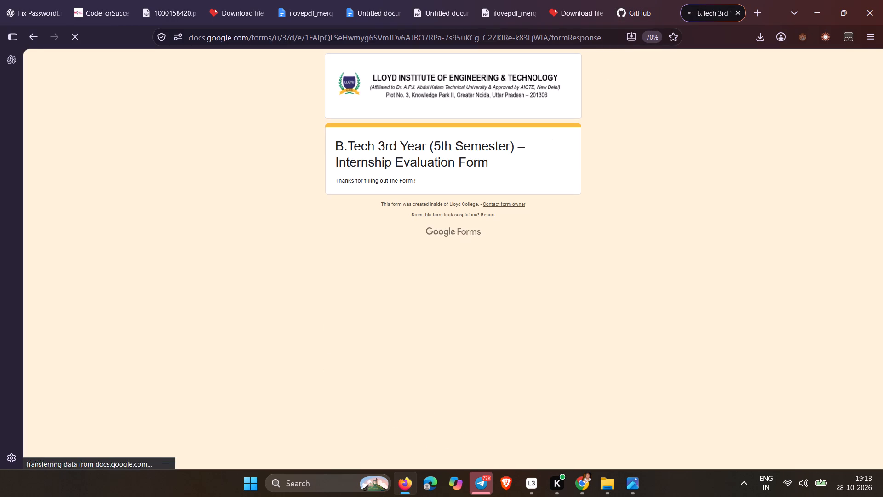
pyautogui.moveTo(318, 145); pyautogui.dragTo(461, 168)
pyautogui.click(461, 168)
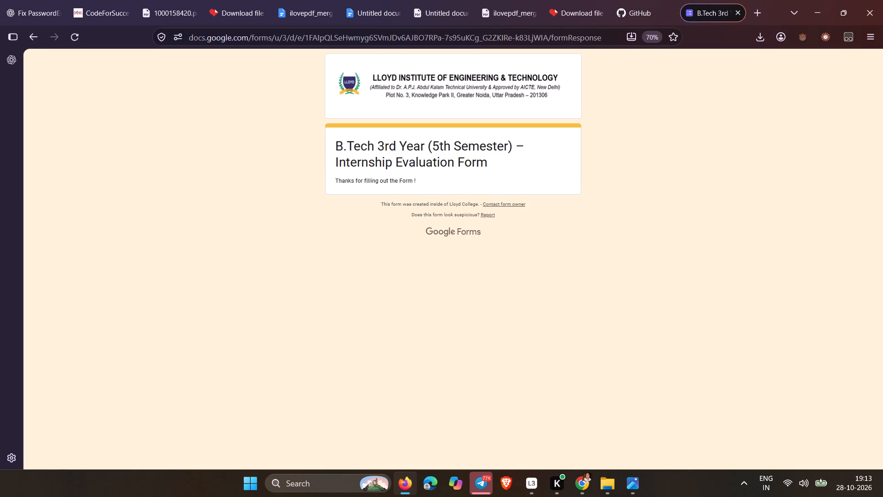
pyautogui.click(737, 16)
pyautogui.scroll(-2, 569, 144)
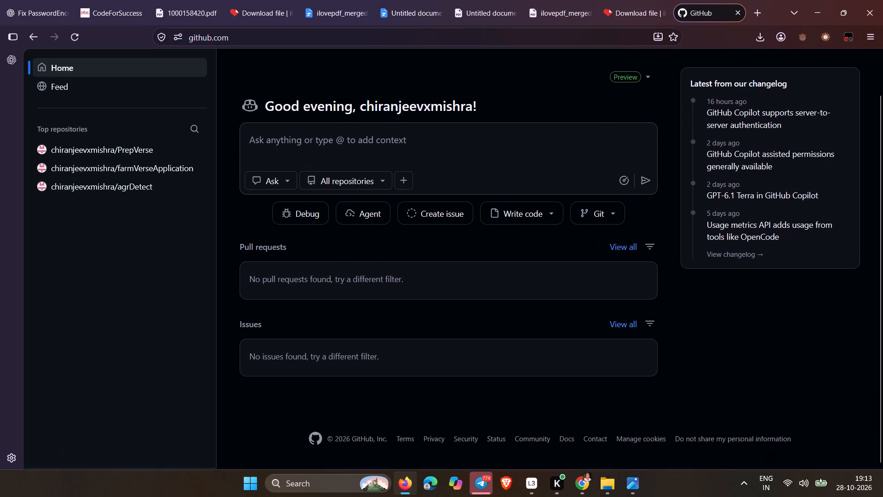
pyautogui.scroll(4, 569, 144)
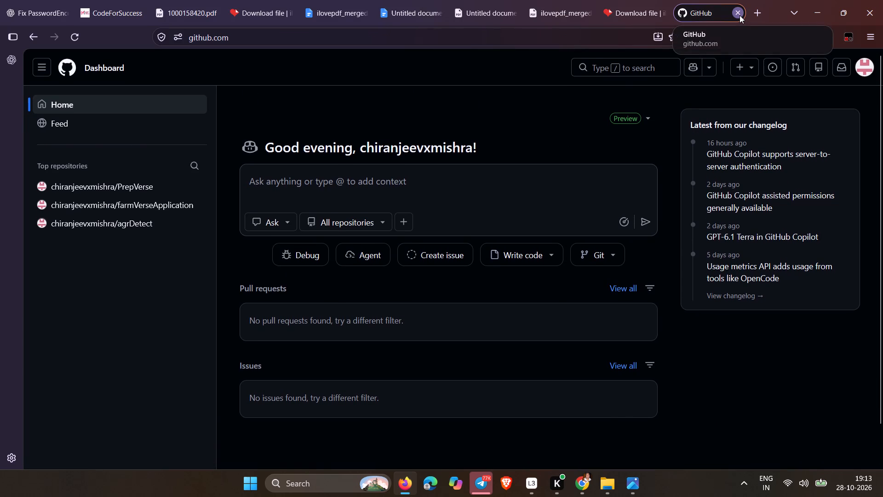
pyautogui.click(740, 15)
pyautogui.scroll(-2, 470, 177)
pyautogui.scroll(4, 470, 177)
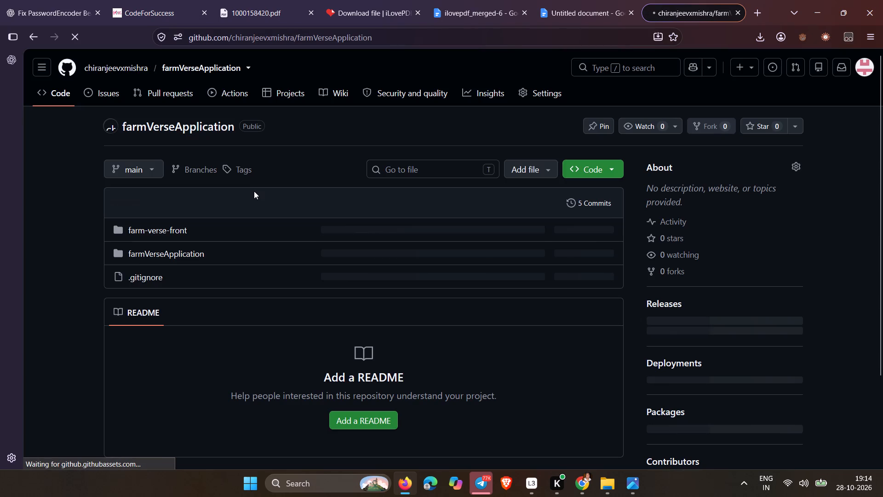
# Close the farmVerseApplication repository, both Google Docs documents, the remaining iLovePDF download page and 1000158420.pdf.
pyautogui.click(739, 12)
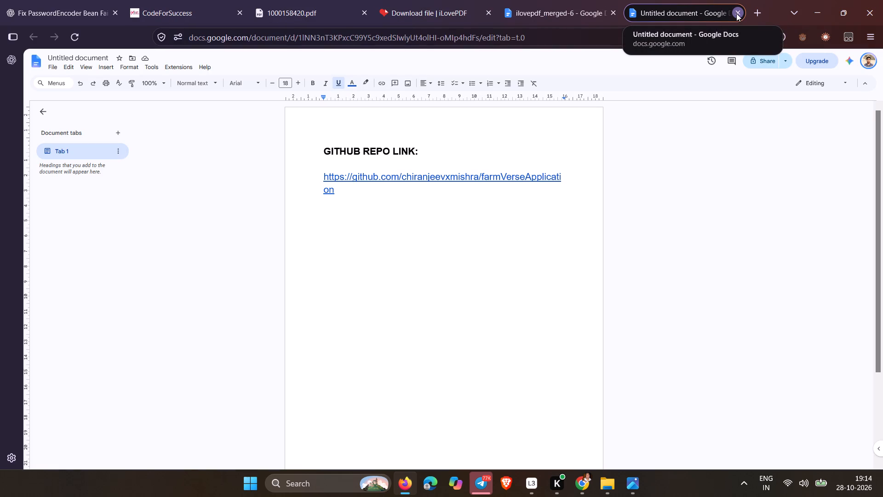
pyautogui.click(736, 13)
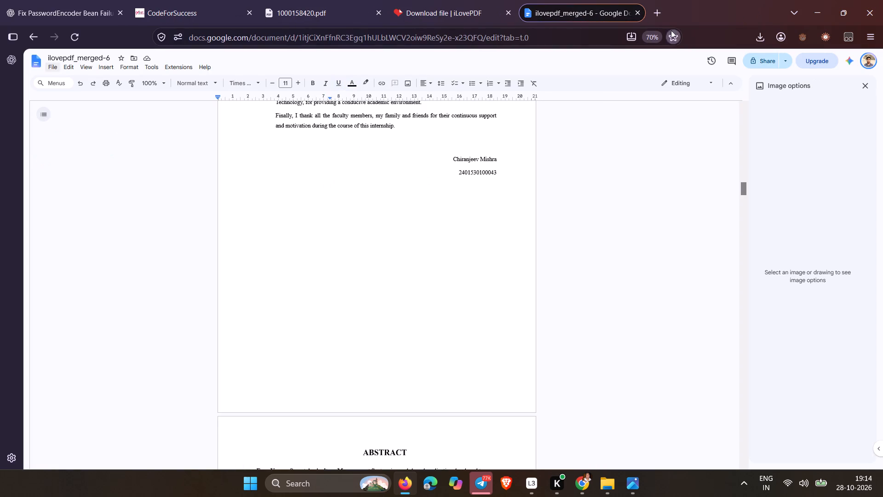
pyautogui.click(633, 15)
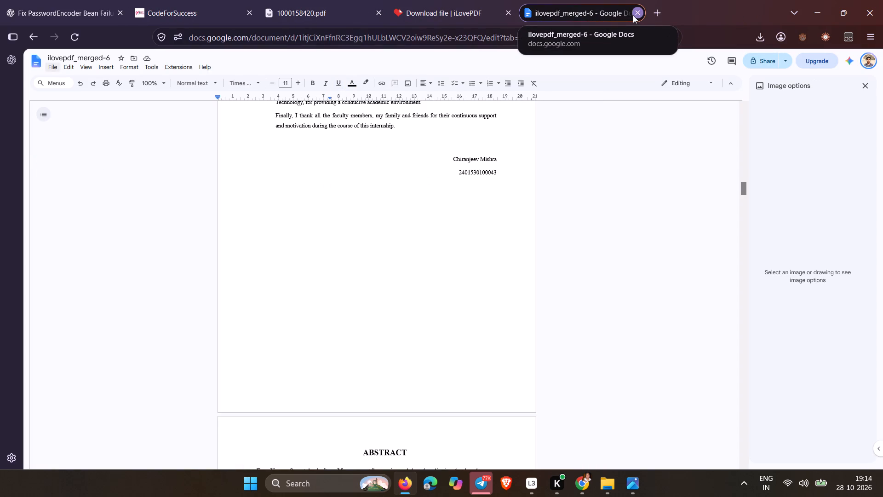
pyautogui.click(508, 12)
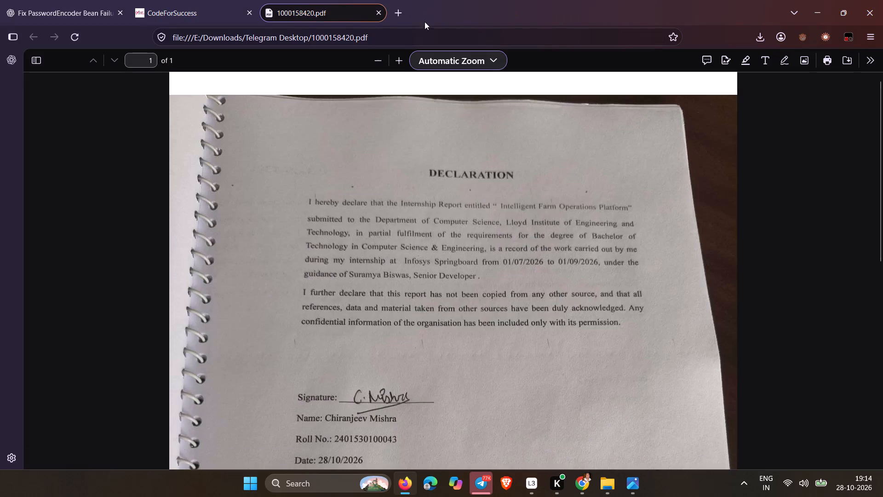
pyautogui.click(379, 16)
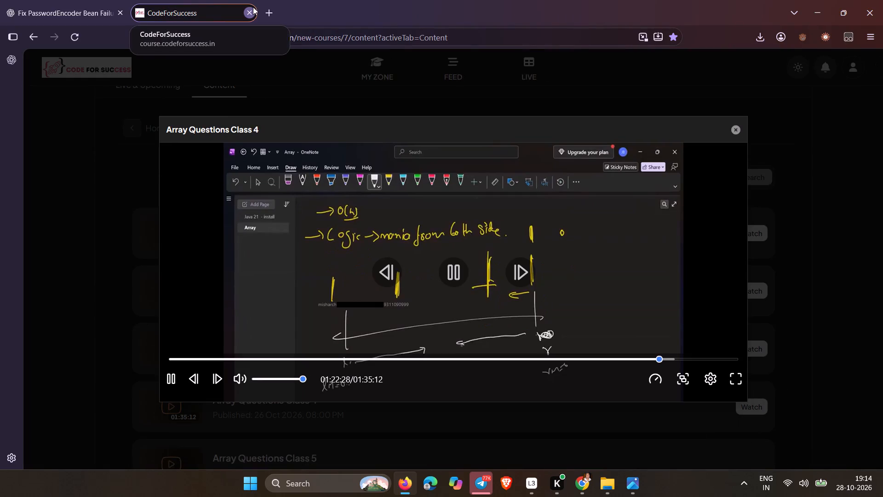